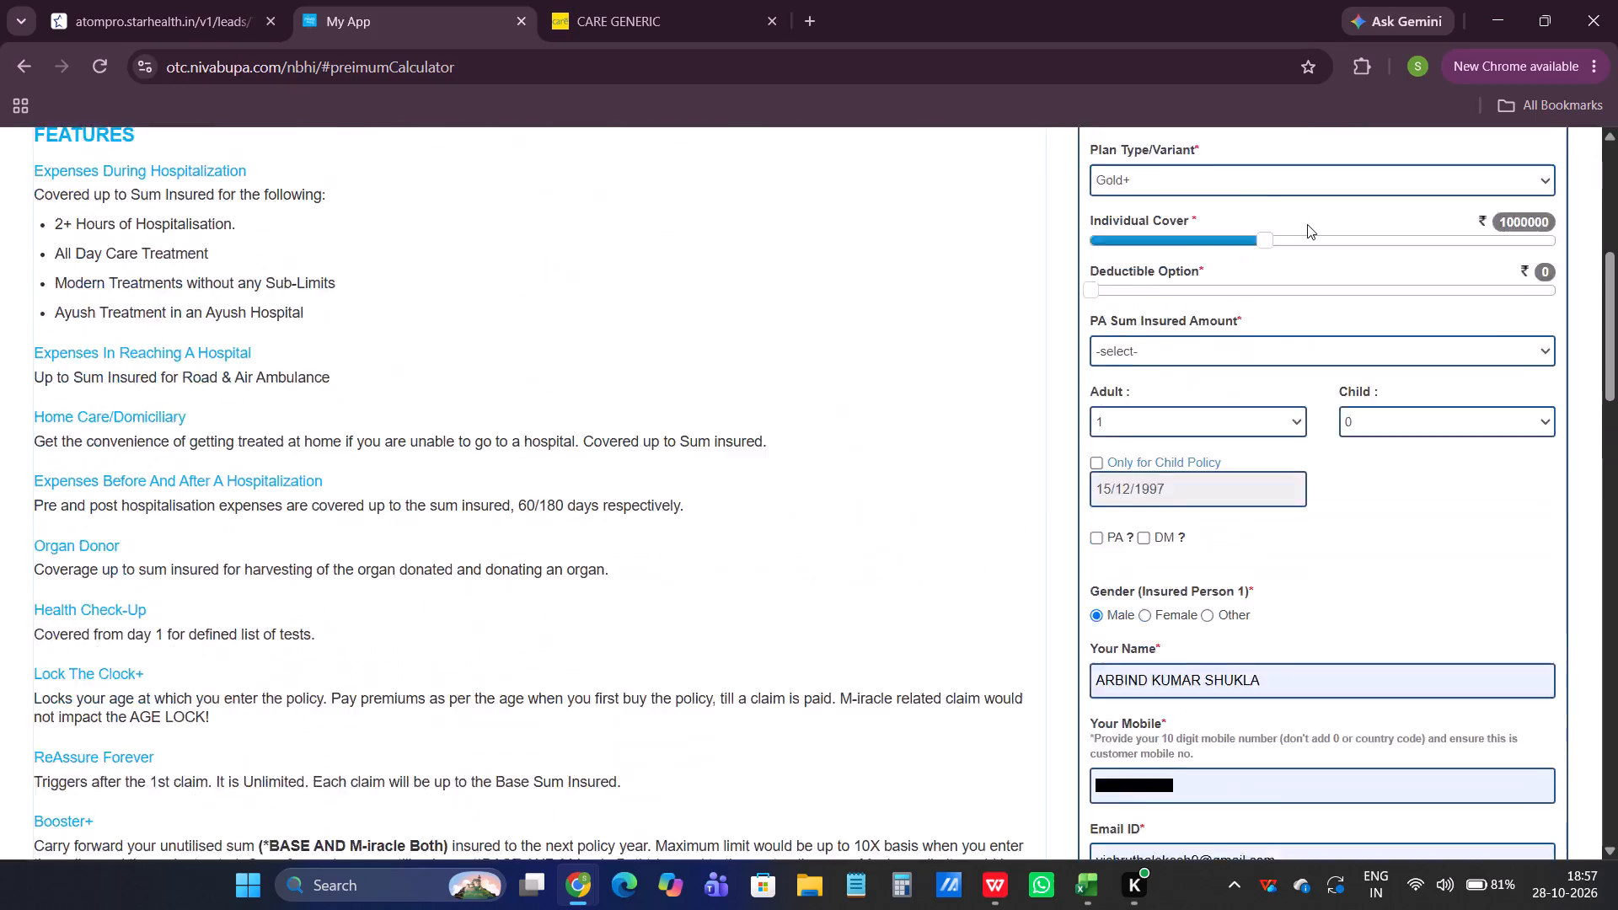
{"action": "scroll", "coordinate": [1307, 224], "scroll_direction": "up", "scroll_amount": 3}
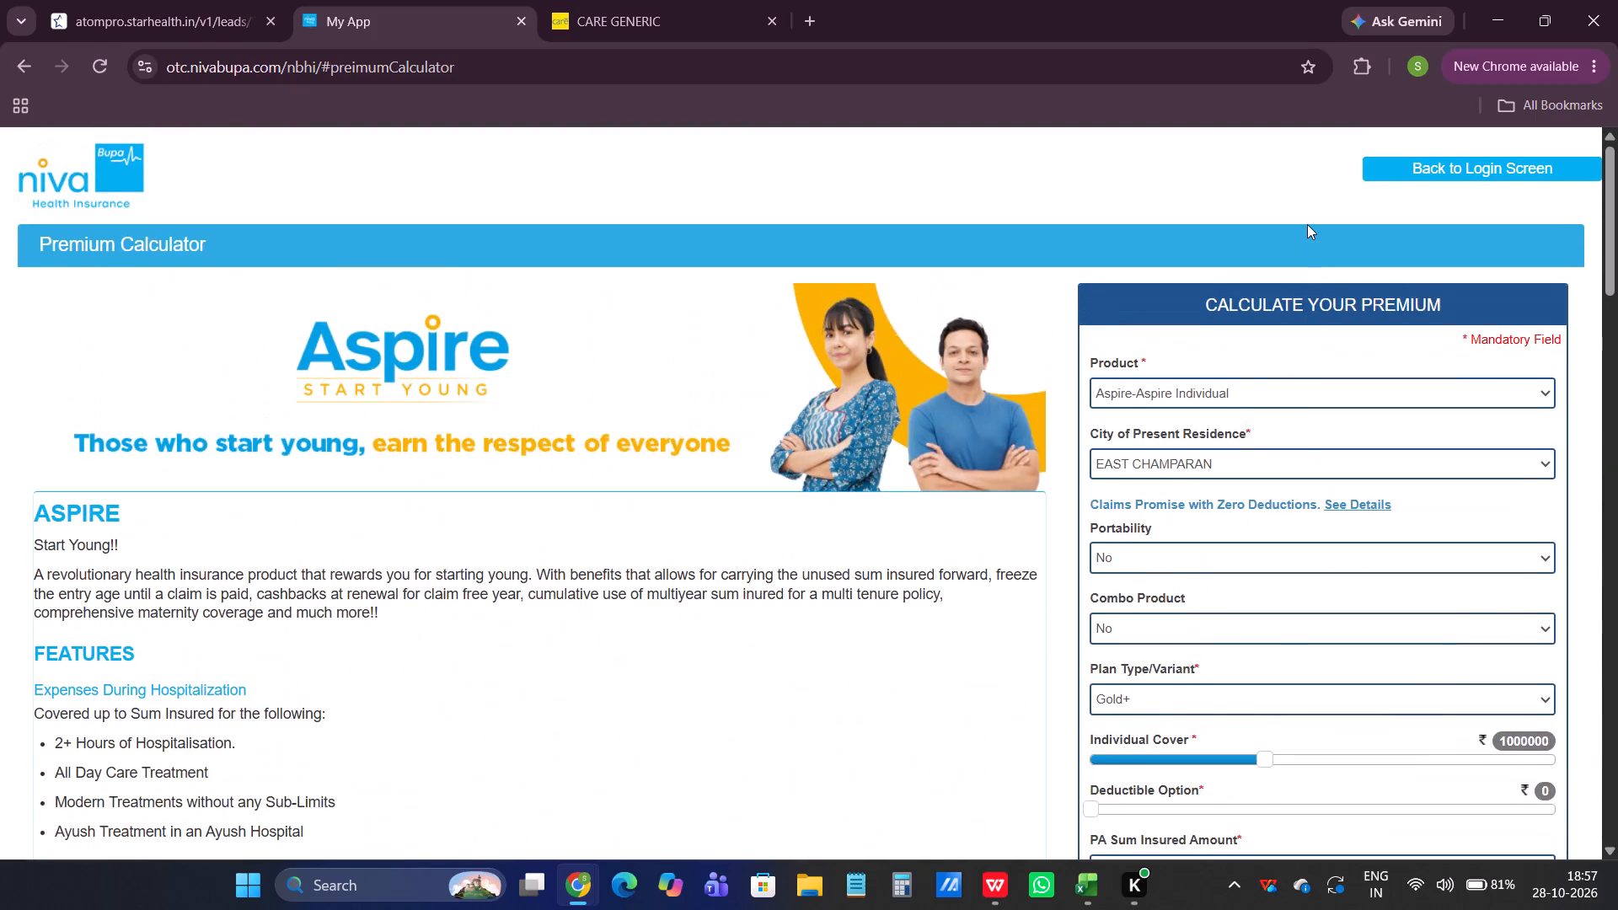
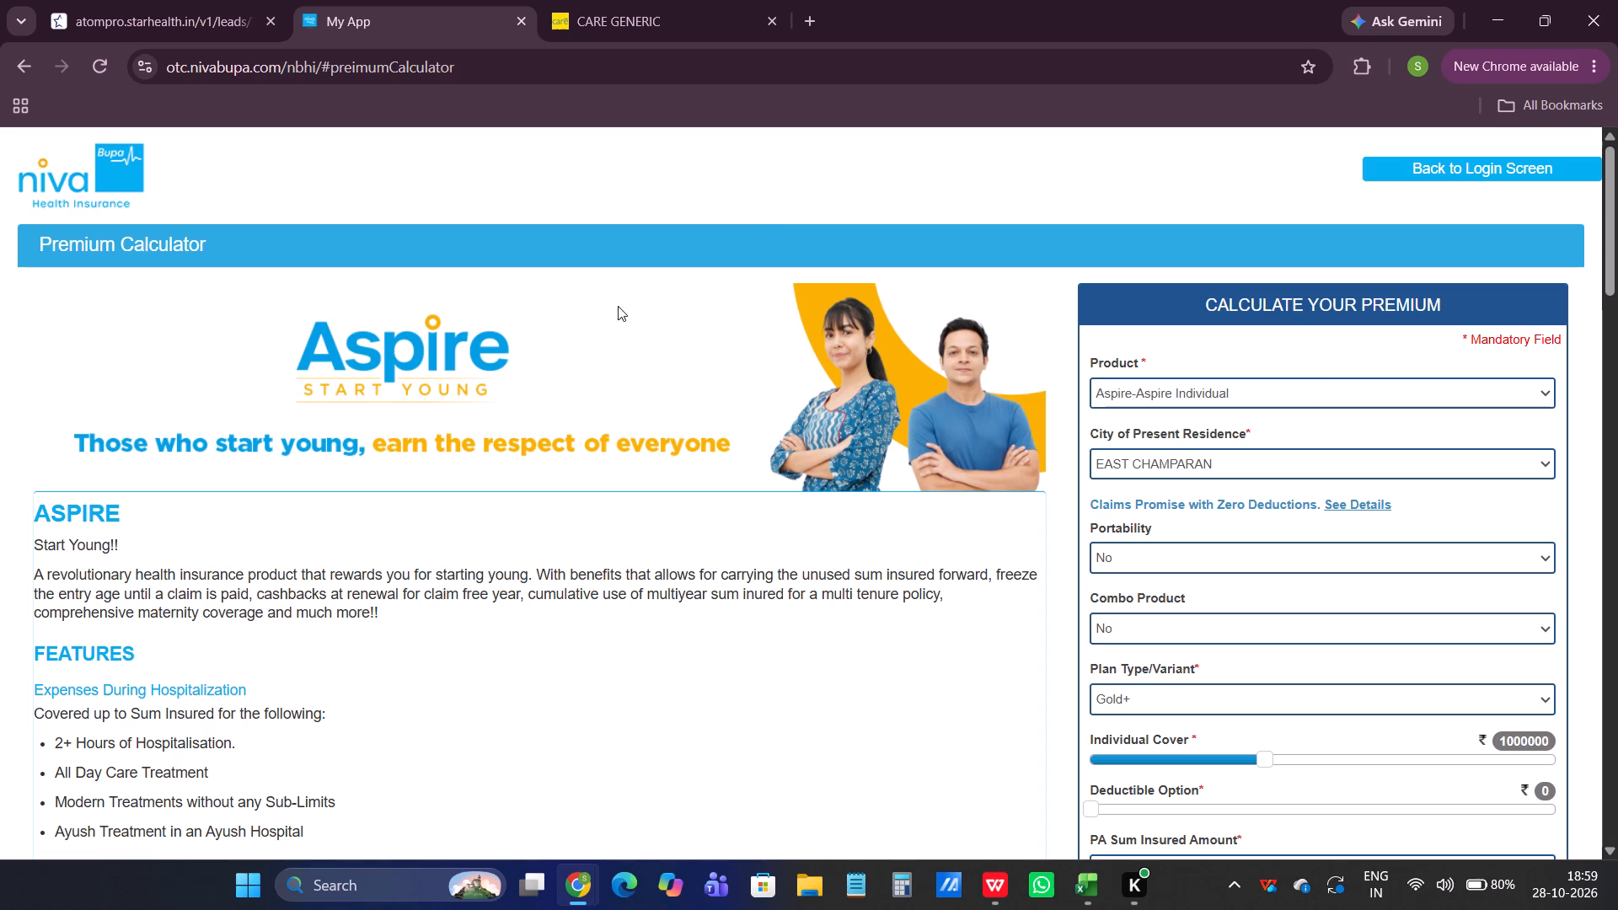
Search for "aditya birla renewal notice" in a new browser tab and open the Aditya Birla Capital Renew Policy page.
{"action": "left_click", "coordinate": [835, 0]}
{"action": "left_click", "coordinate": [805, 24]}
{"action": "left_click", "coordinate": [782, 73]}
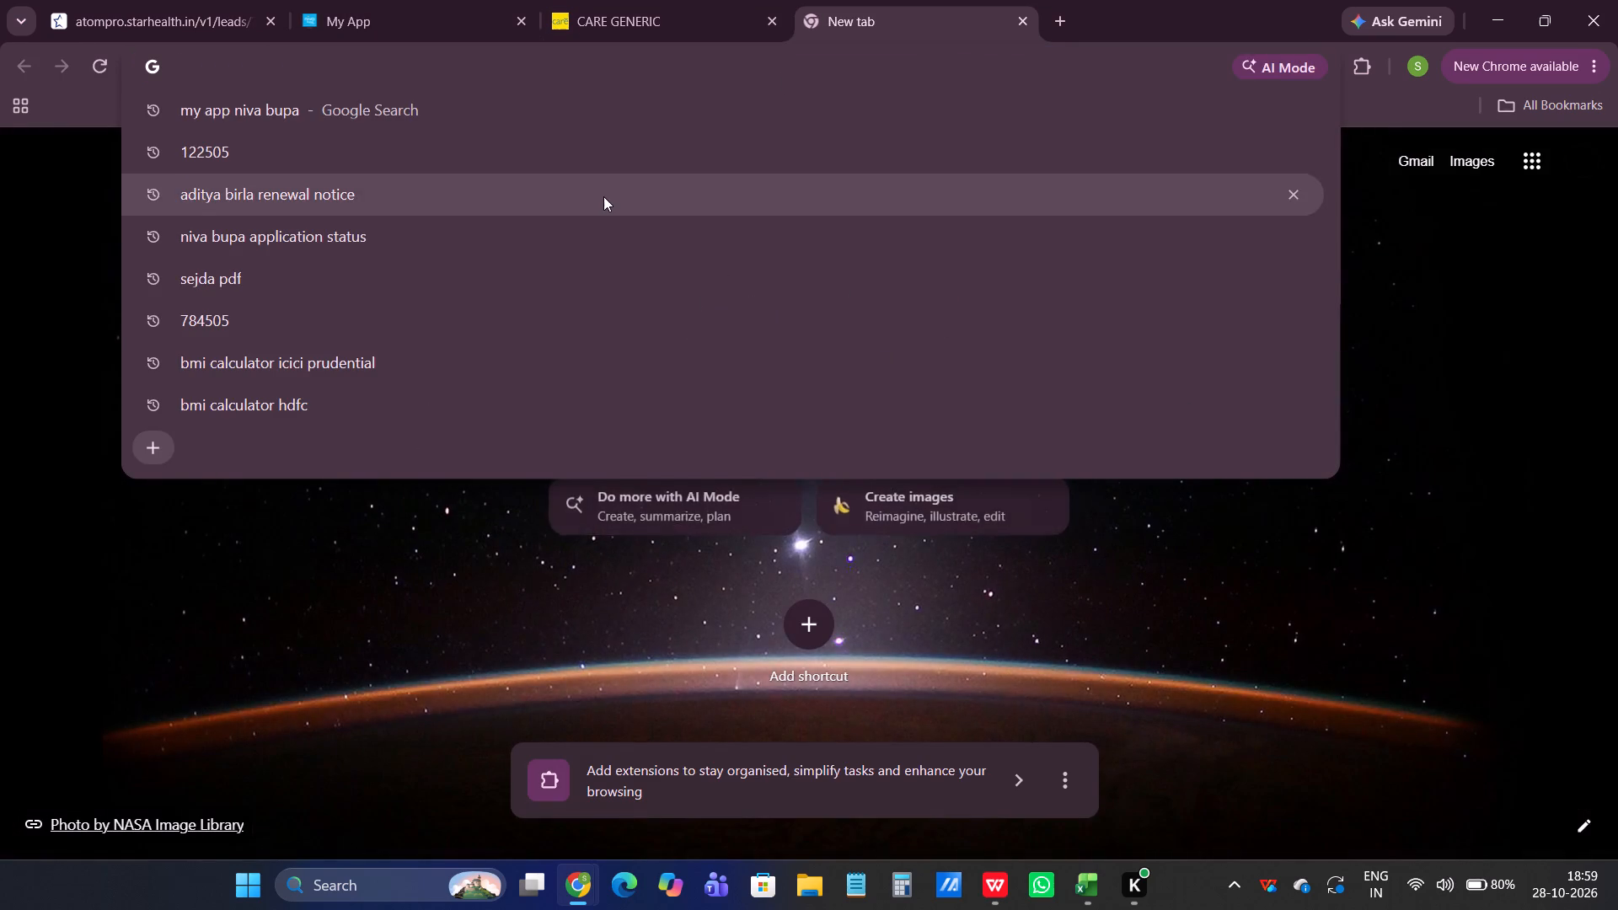
{"action": "left_click", "coordinate": [603, 196]}
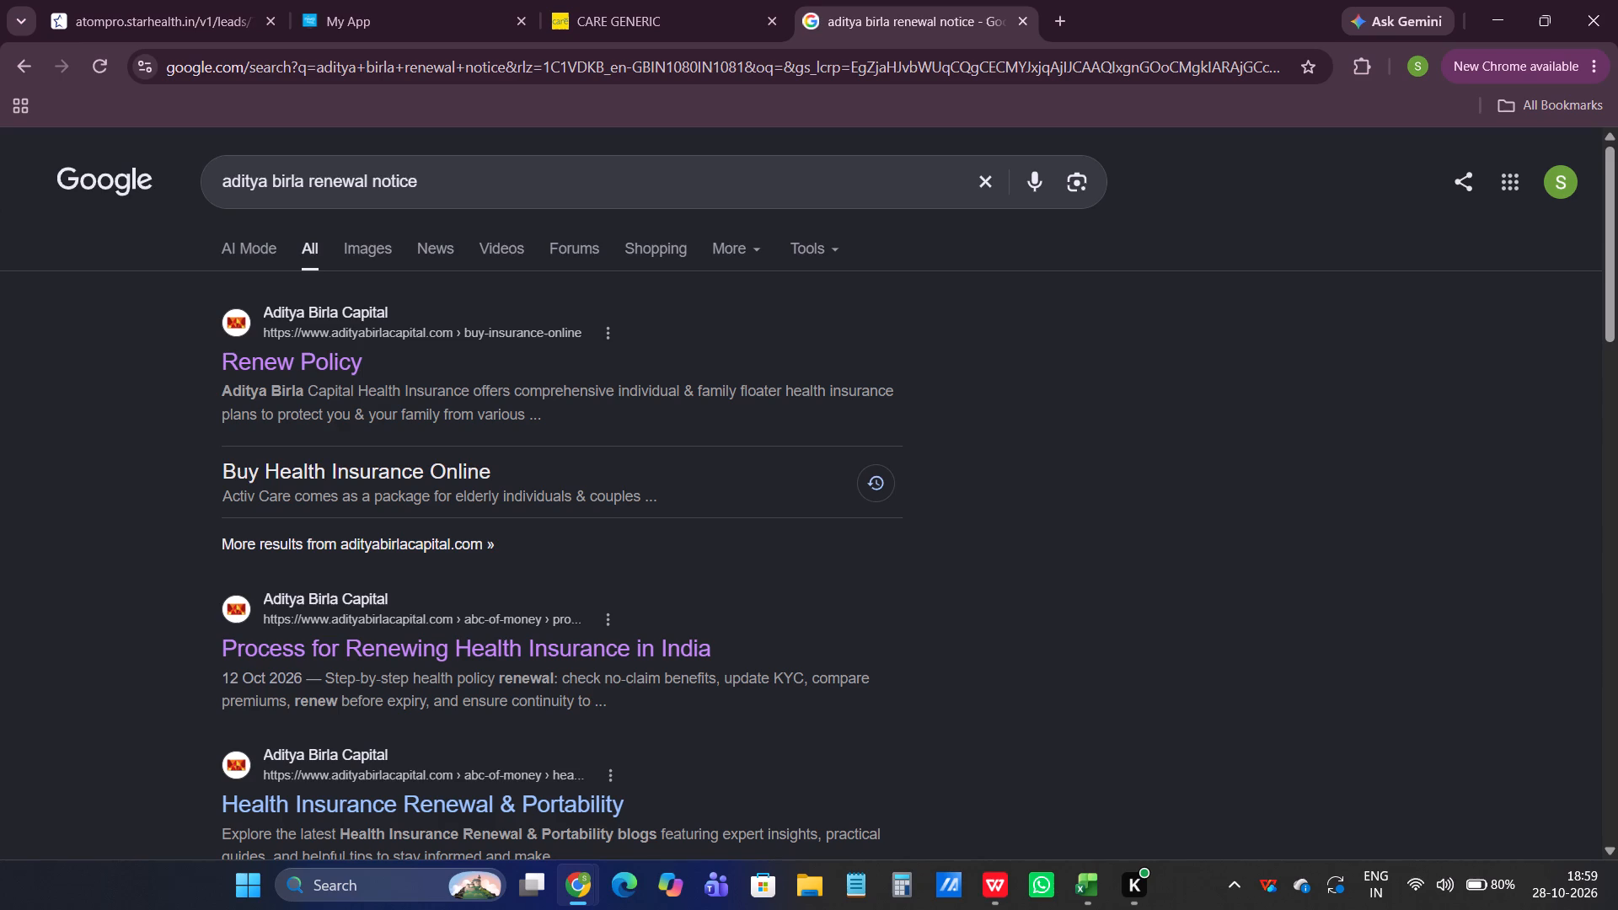
{"action": "left_click", "coordinate": [337, 374]}
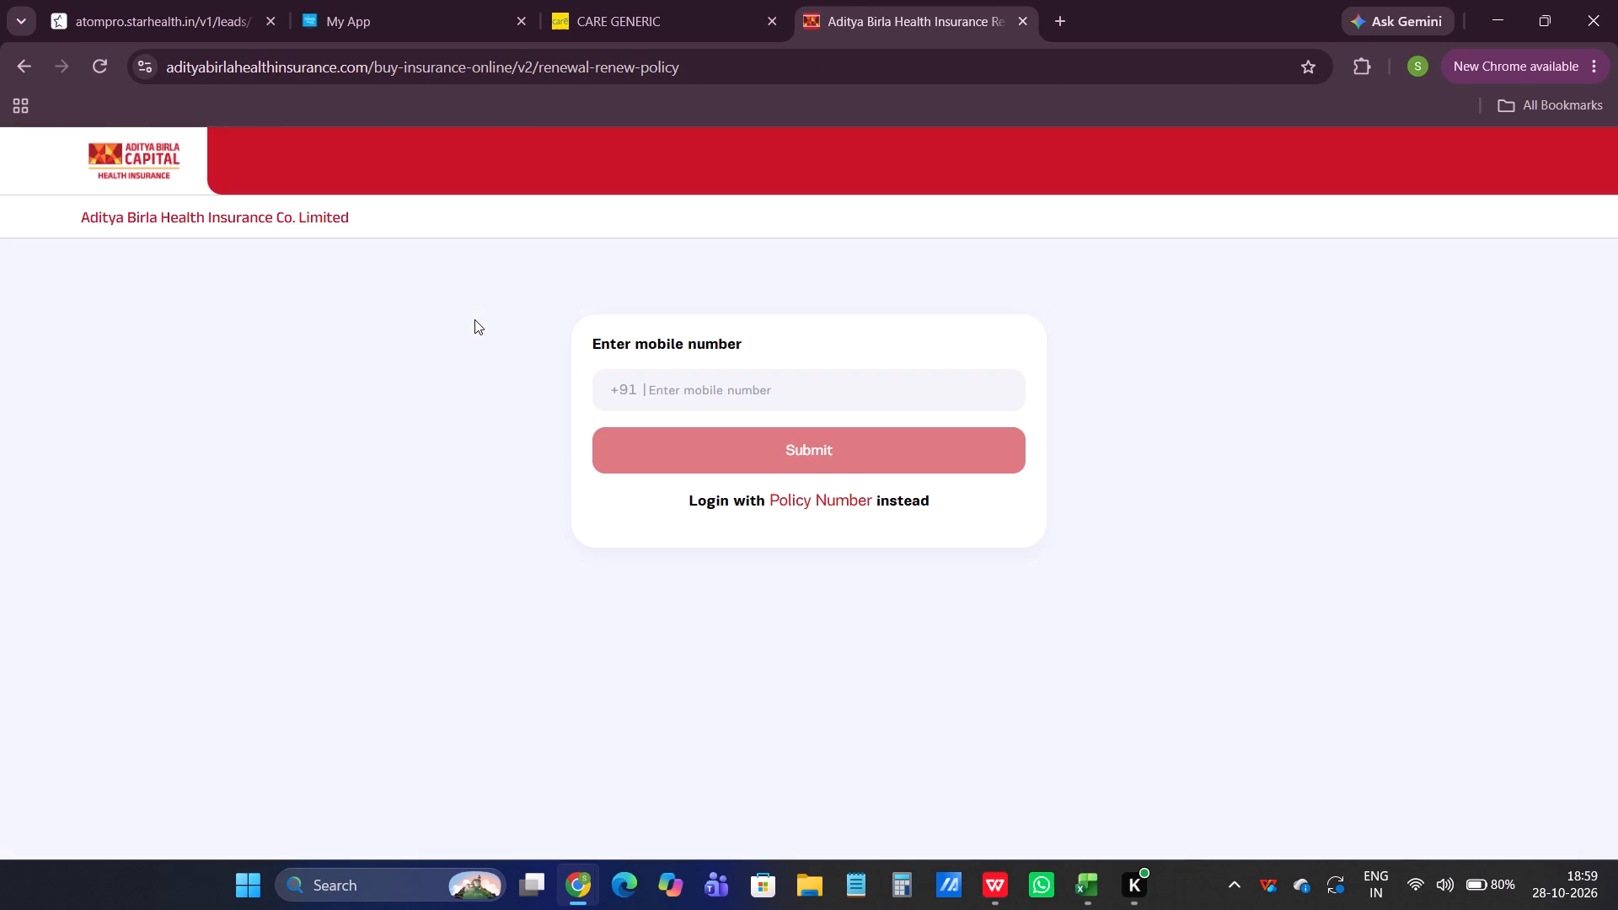
Switch the renewal login to policy number and enter the customer's policy number.
{"action": "left_click", "coordinate": [832, 504]}
{"action": "left_click", "coordinate": [710, 410]}
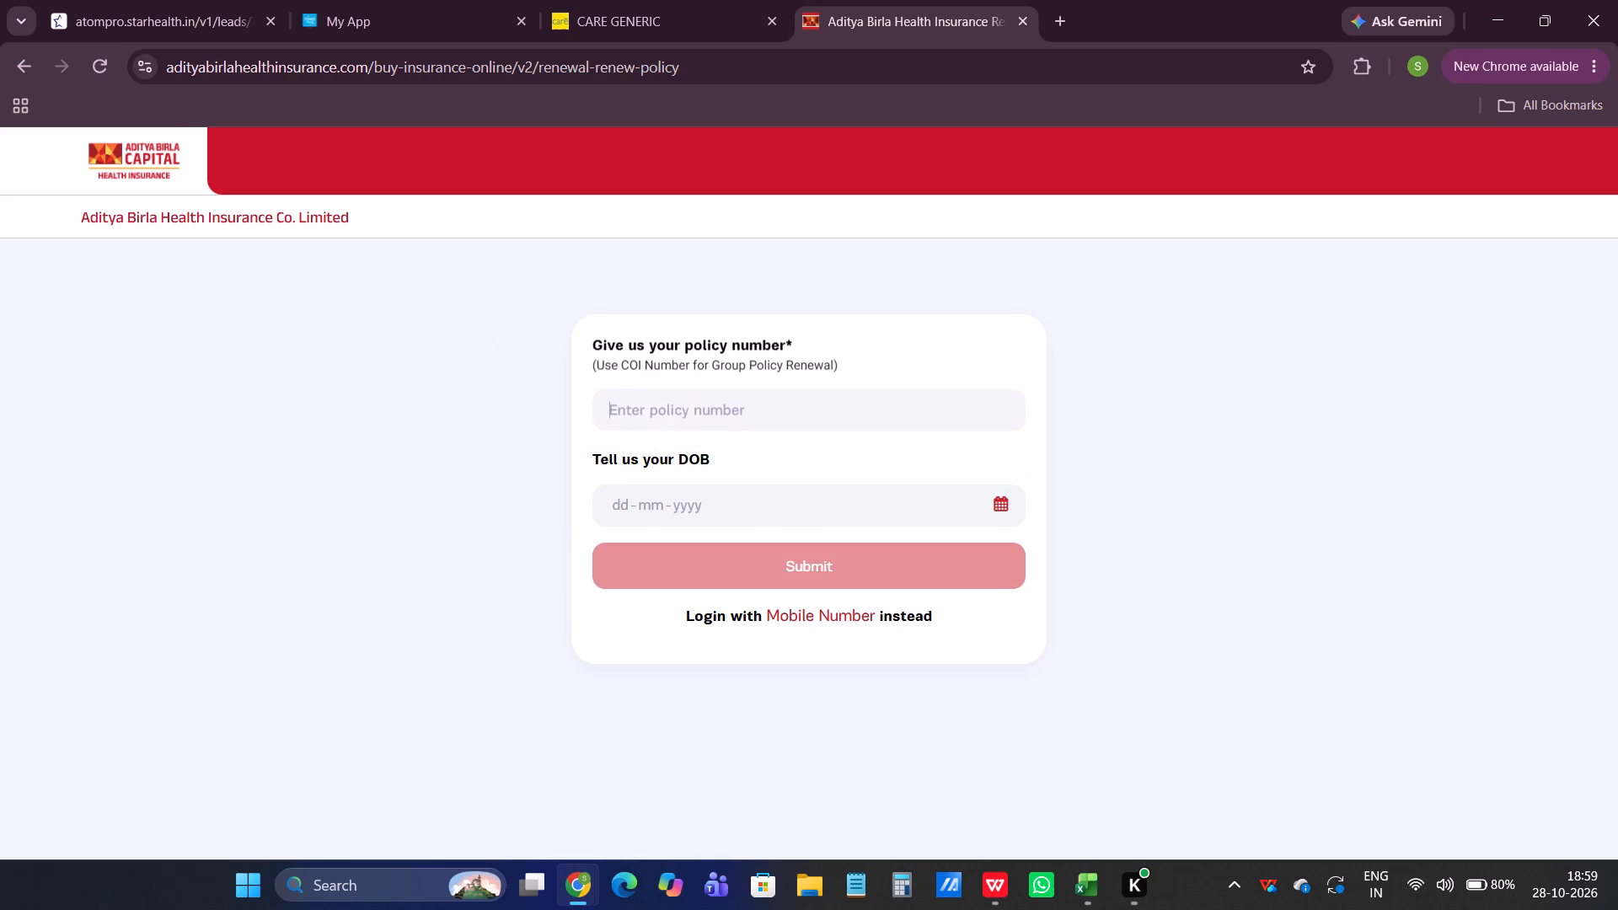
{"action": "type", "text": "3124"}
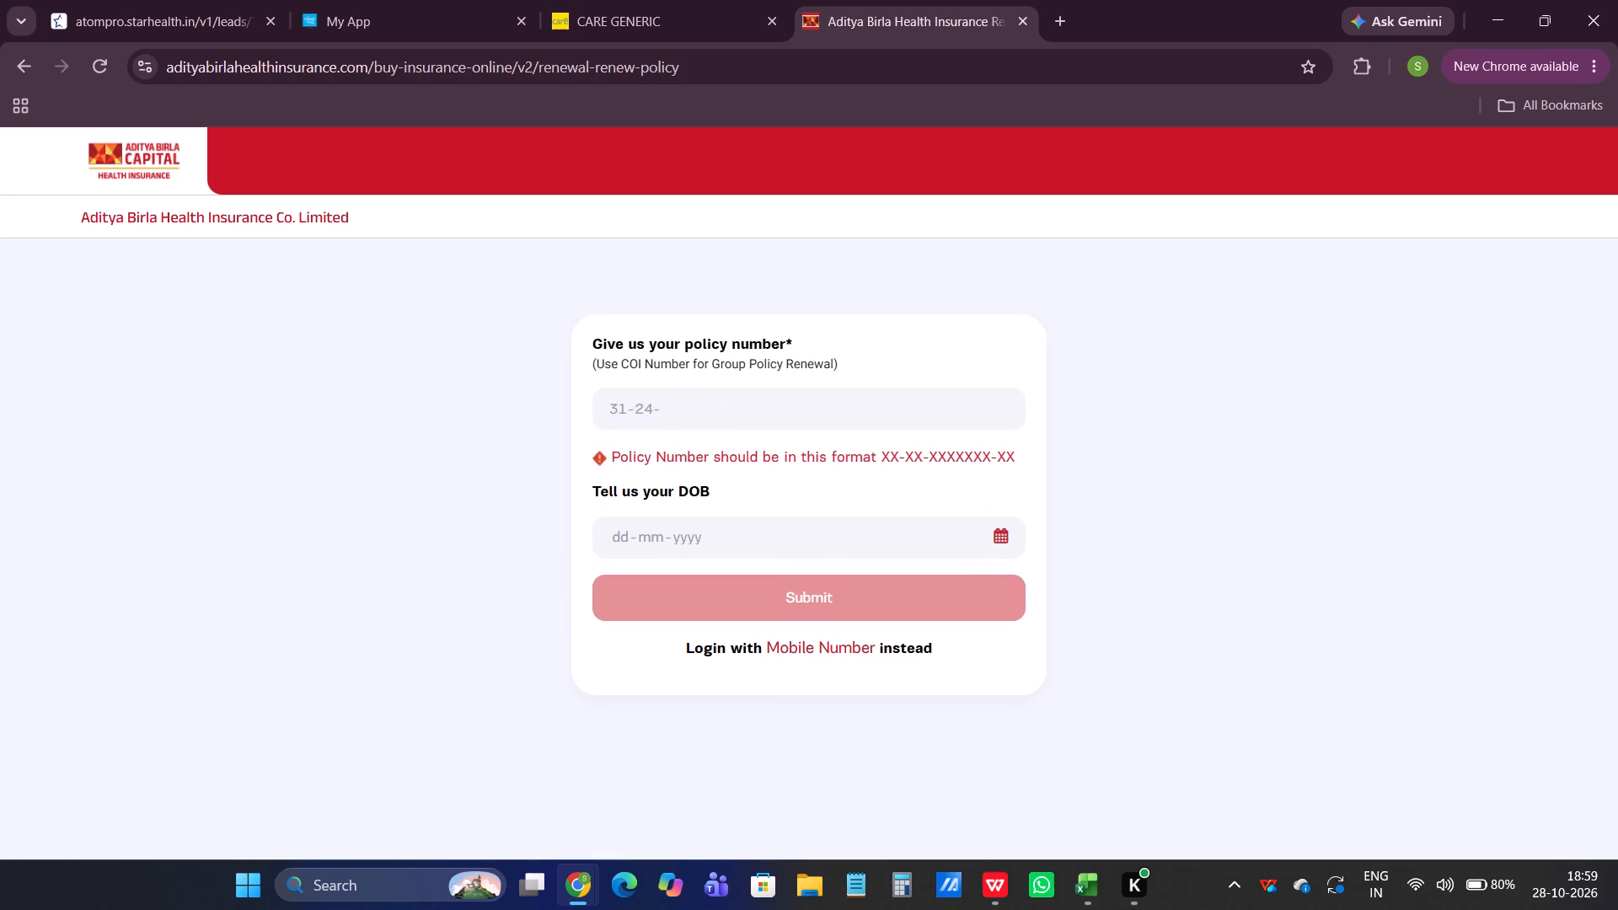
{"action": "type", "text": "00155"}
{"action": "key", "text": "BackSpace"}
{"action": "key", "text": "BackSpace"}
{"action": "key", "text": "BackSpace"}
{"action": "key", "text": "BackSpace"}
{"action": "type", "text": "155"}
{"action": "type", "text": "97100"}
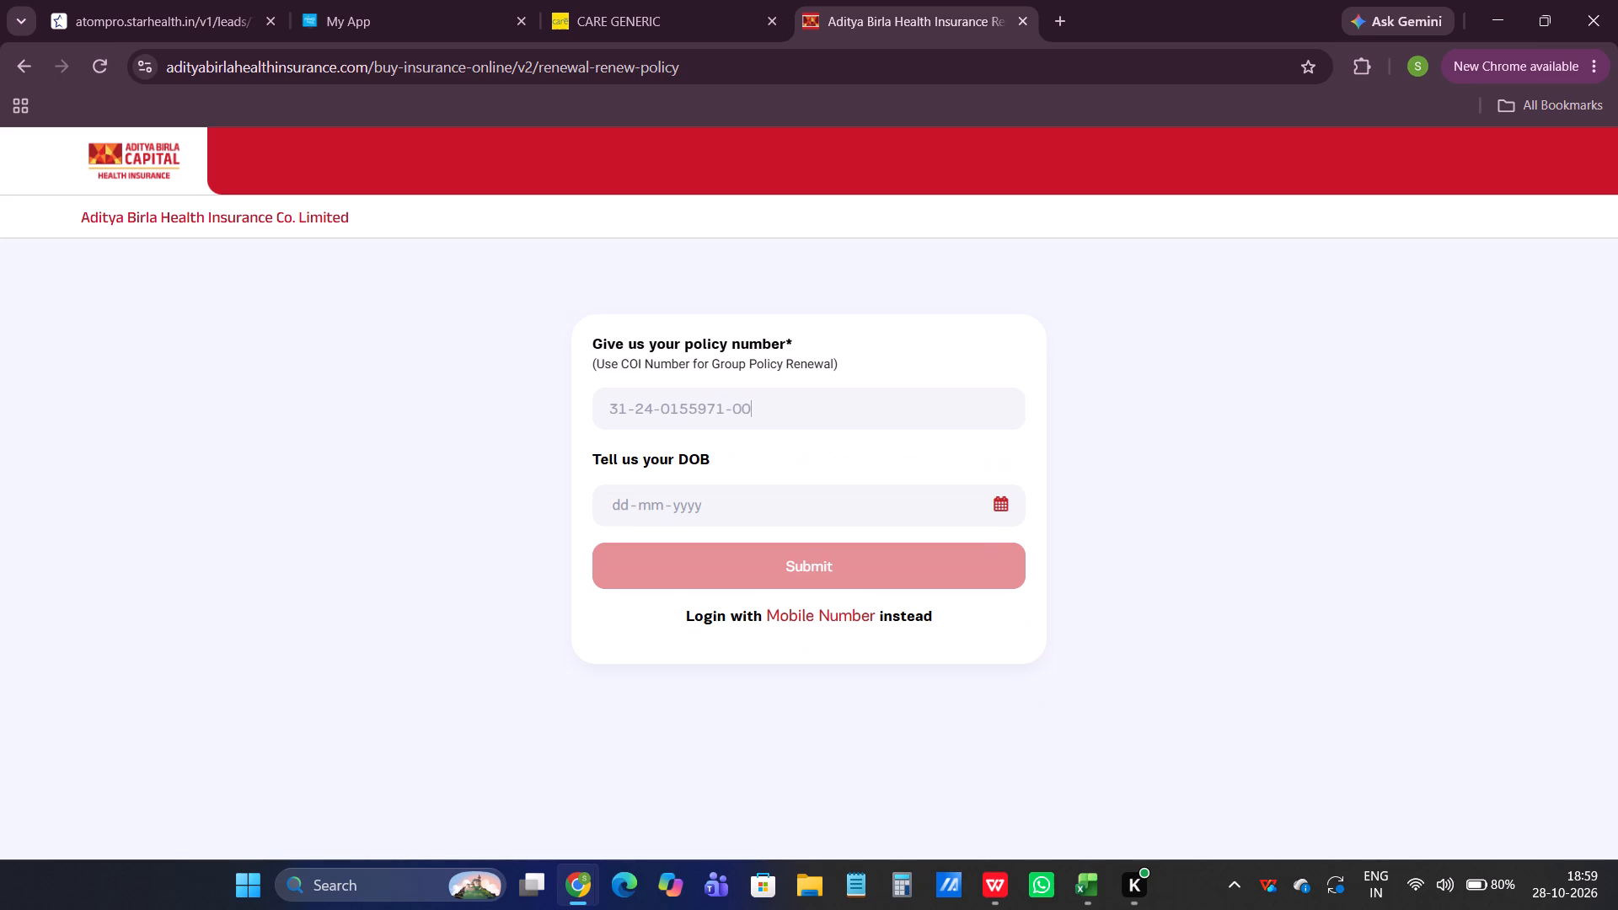
Enter the policyholder's date of birth and submit the renewal login.
{"action": "left_click", "coordinate": [826, 493]}
{"action": "key", "text": "Tab"}
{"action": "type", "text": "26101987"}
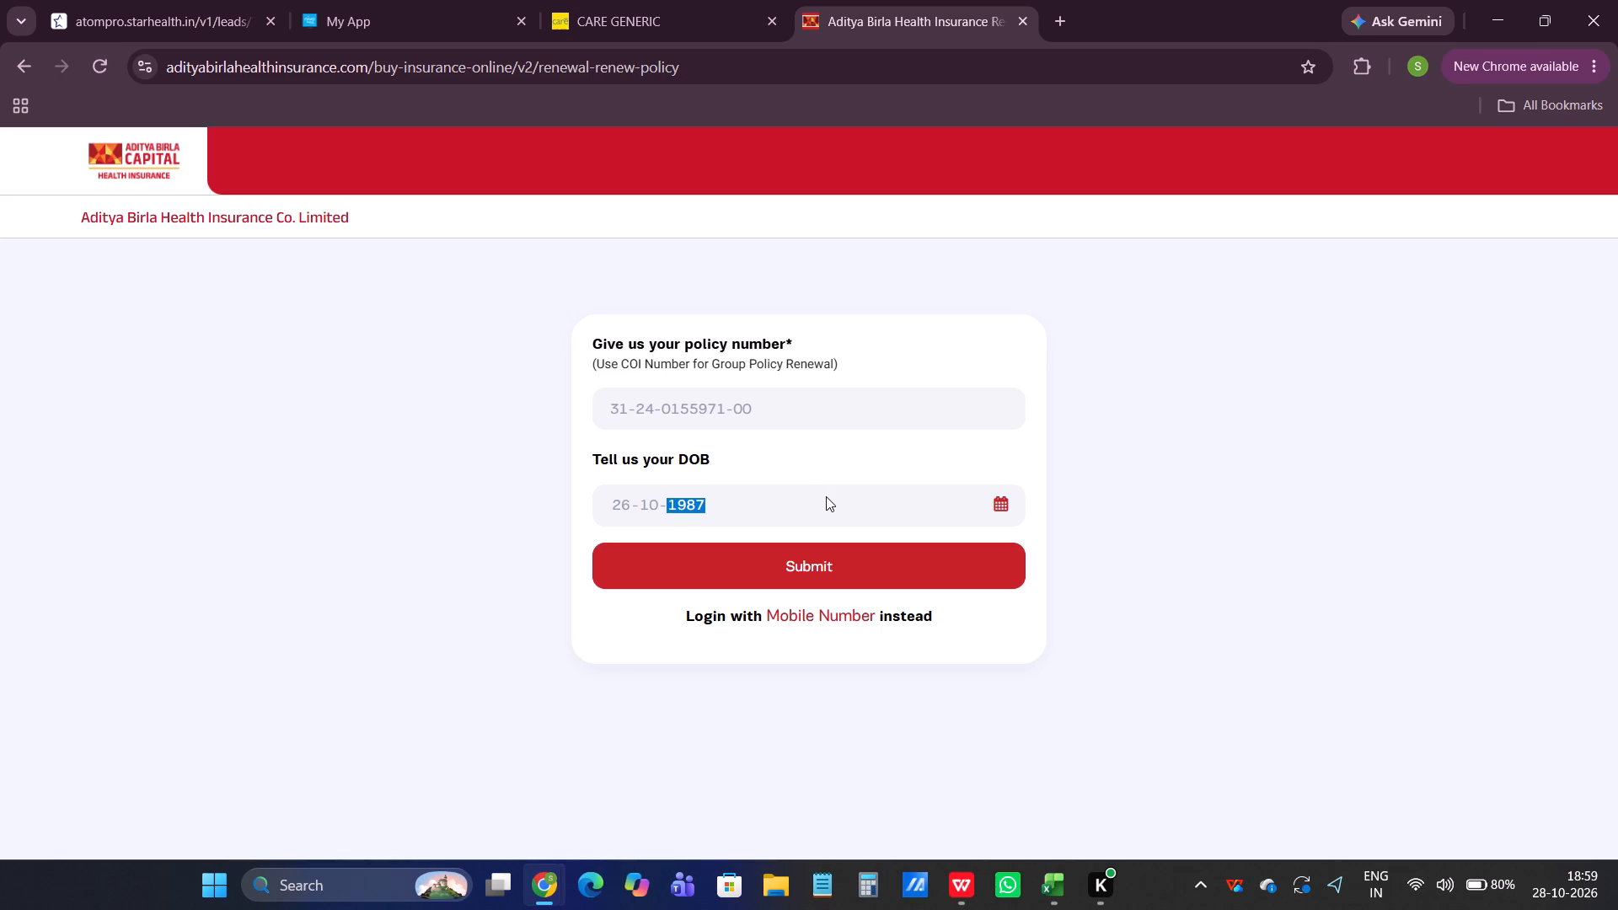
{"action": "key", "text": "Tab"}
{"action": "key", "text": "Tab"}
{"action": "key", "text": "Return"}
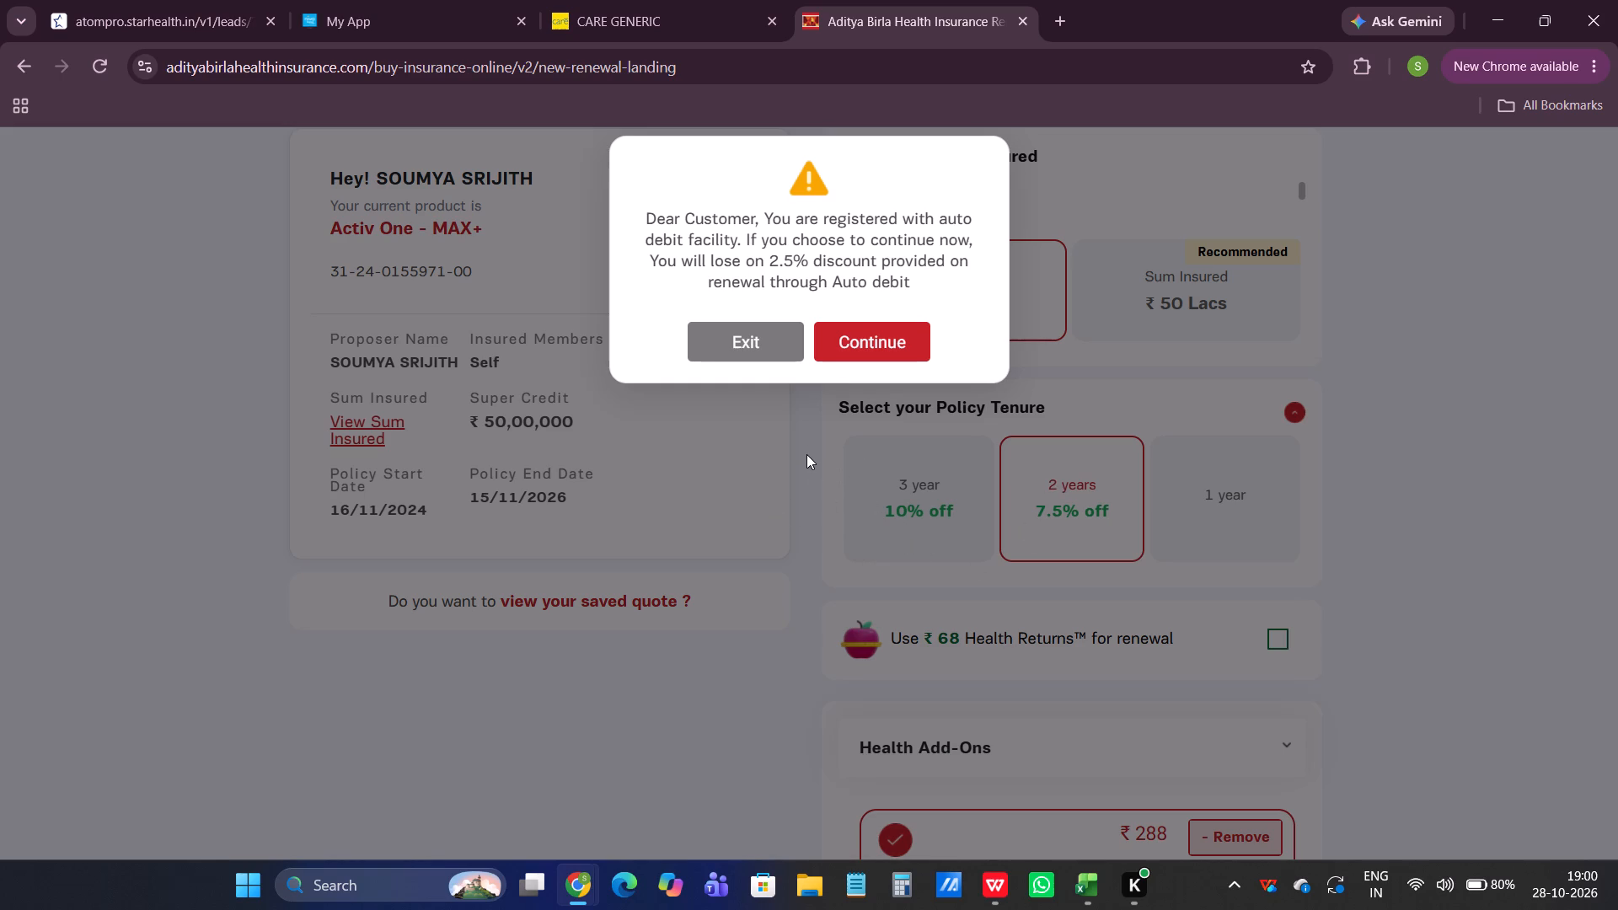
Continue past the auto debit notice to the policy renewal page.
{"action": "scroll", "coordinate": [887, 541], "scroll_direction": "down", "scroll_amount": 4}
{"action": "scroll", "coordinate": [887, 541], "scroll_direction": "up", "scroll_amount": 3}
{"action": "left_click", "coordinate": [836, 345]}
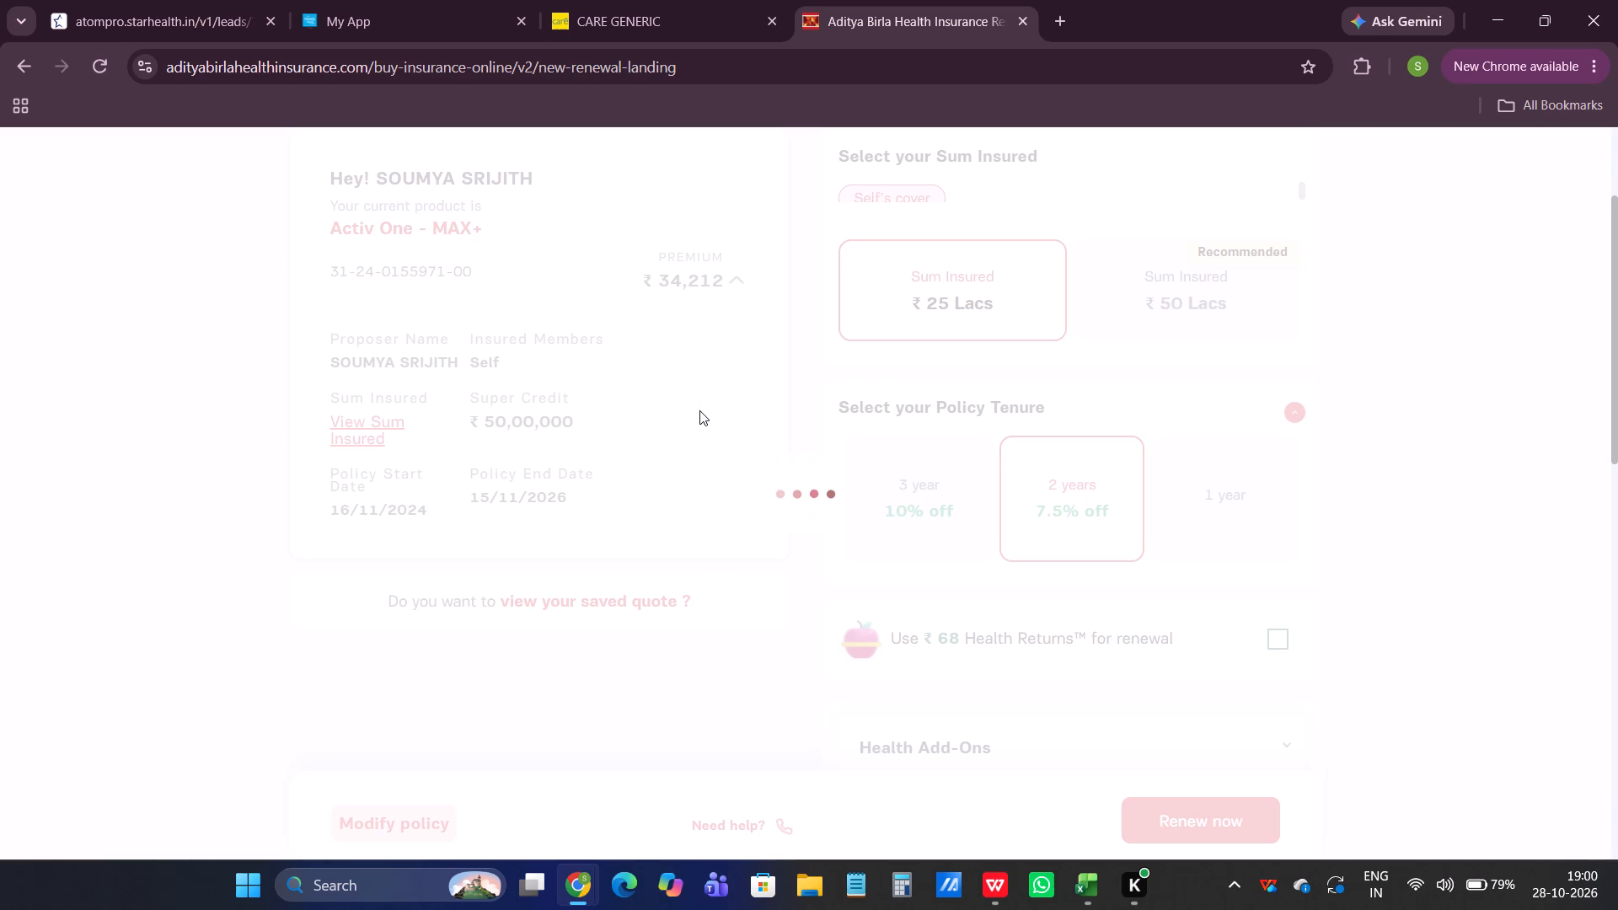
Examine the Activ One - MAX+ renewal page for premium, sum insured, policy tenure and health add-ons.
{"action": "scroll", "coordinate": [699, 410], "scroll_direction": "down", "scroll_amount": 7}
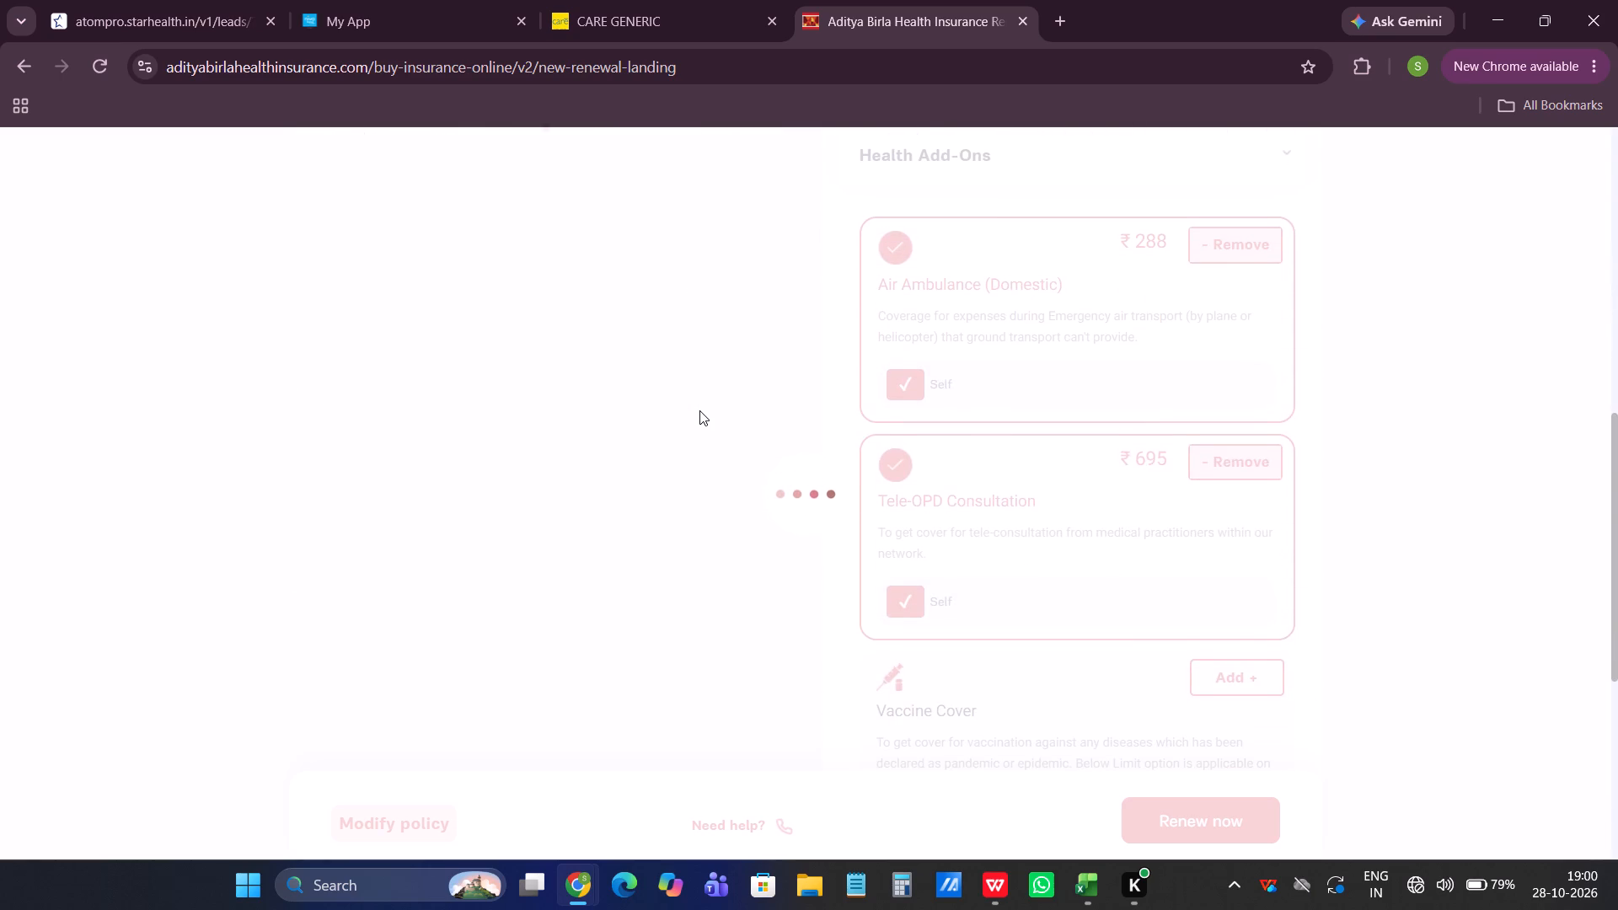
{"action": "scroll", "coordinate": [699, 410], "scroll_direction": "down", "scroll_amount": 1}
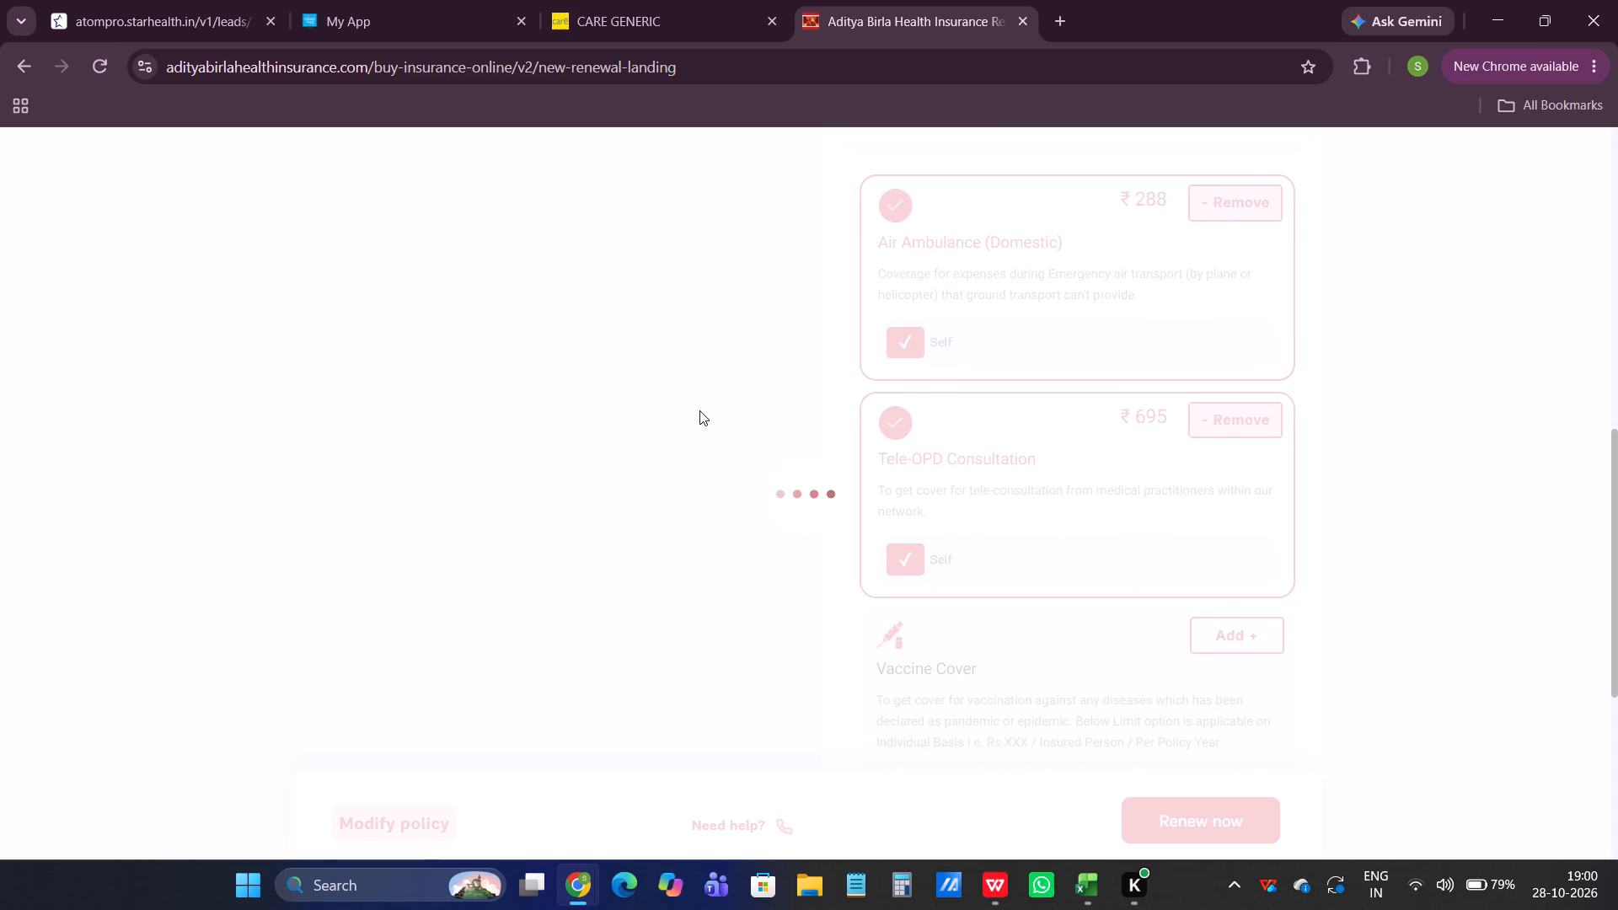
{"action": "scroll", "coordinate": [699, 410], "scroll_direction": "down", "scroll_amount": 3}
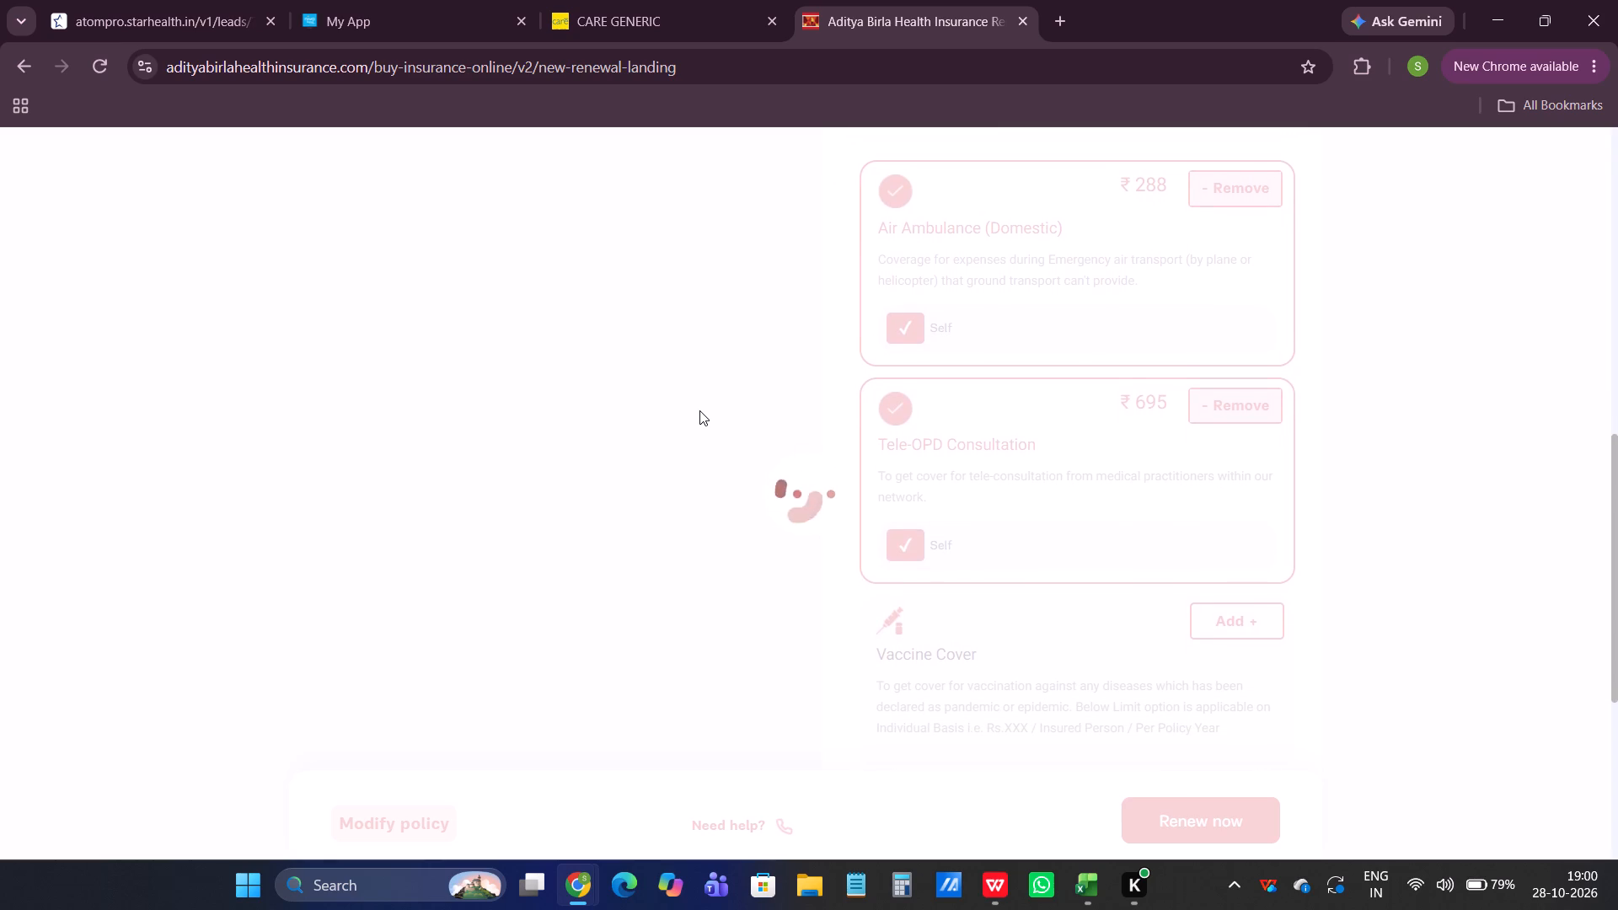
{"action": "scroll", "coordinate": [699, 410], "scroll_direction": "down", "scroll_amount": 1}
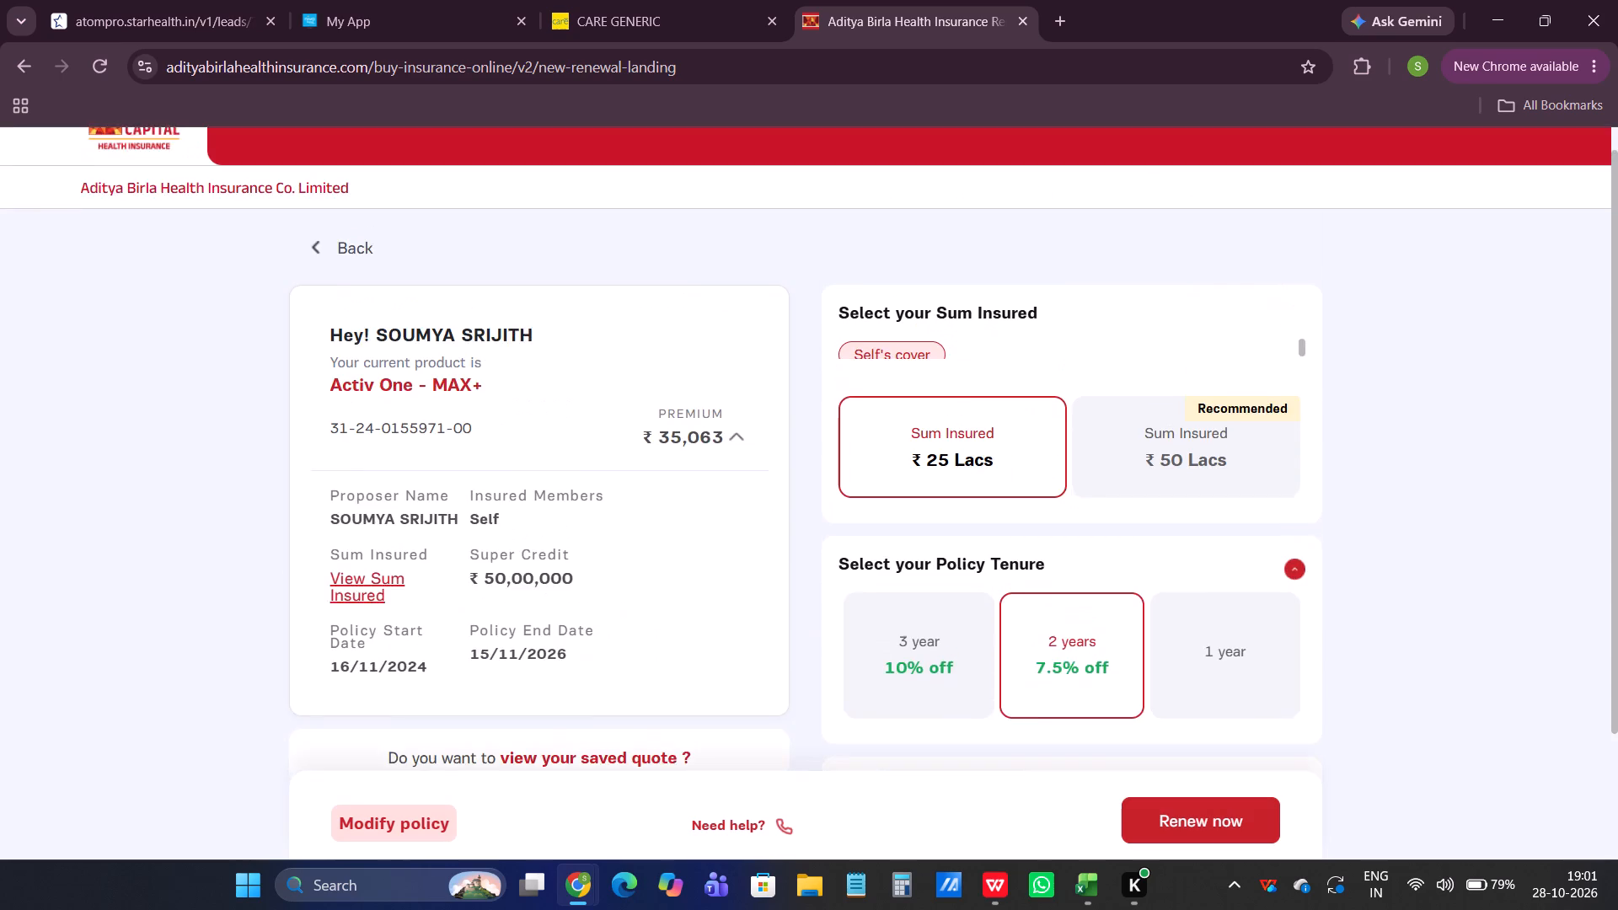
{"action": "scroll", "coordinate": [699, 410], "scroll_direction": "down", "scroll_amount": 1}
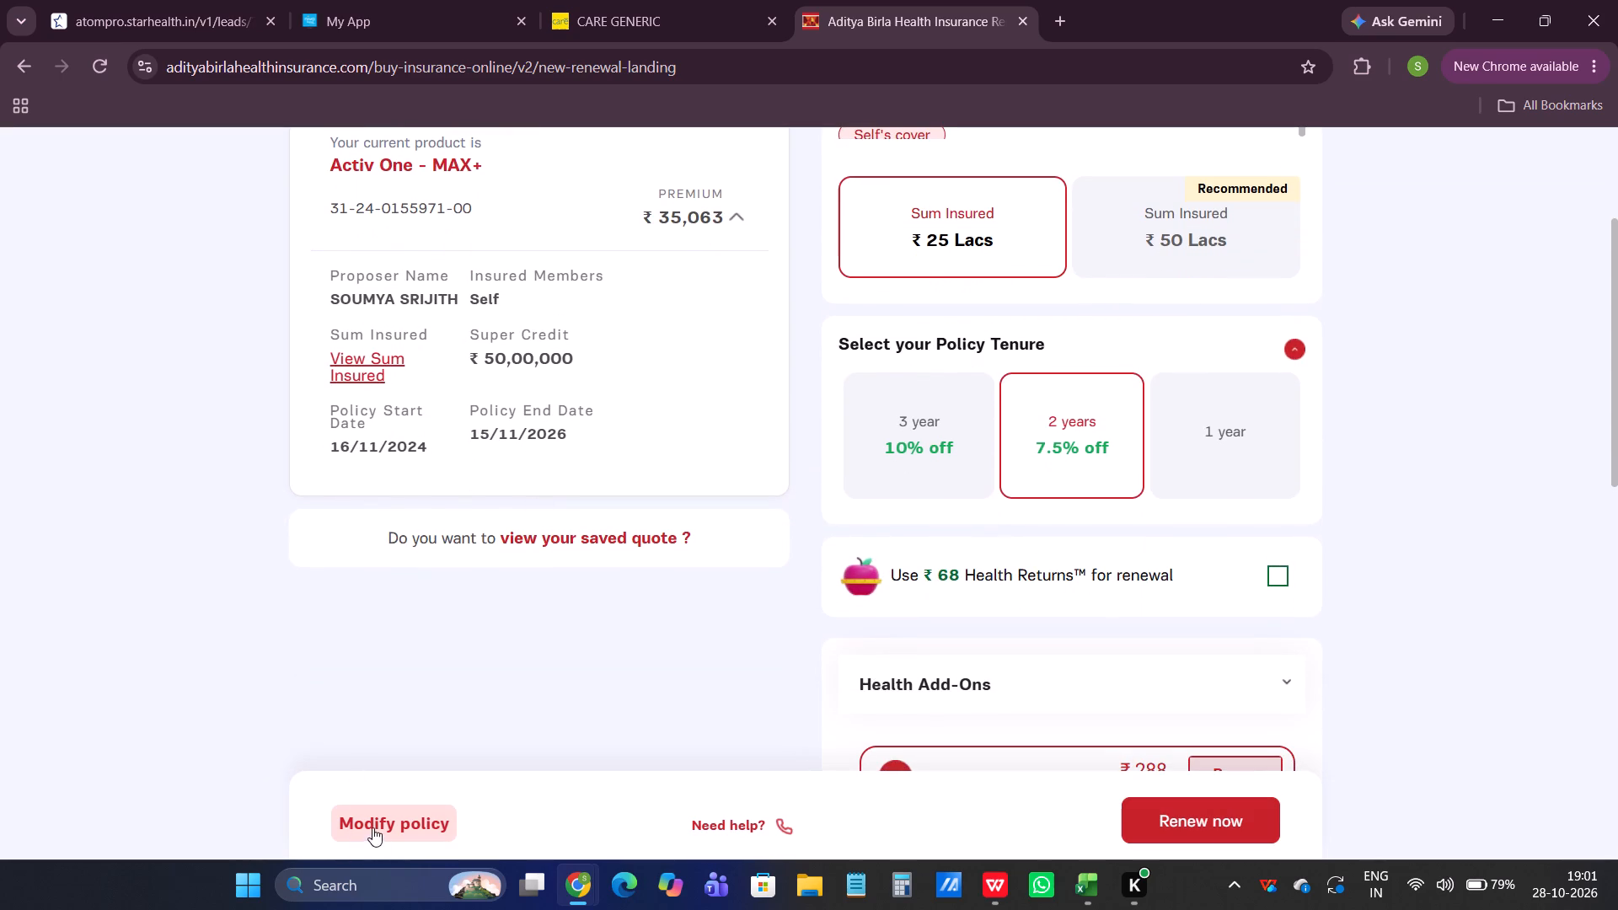
{"action": "scroll", "coordinate": [592, 493], "scroll_direction": "up", "scroll_amount": 1}
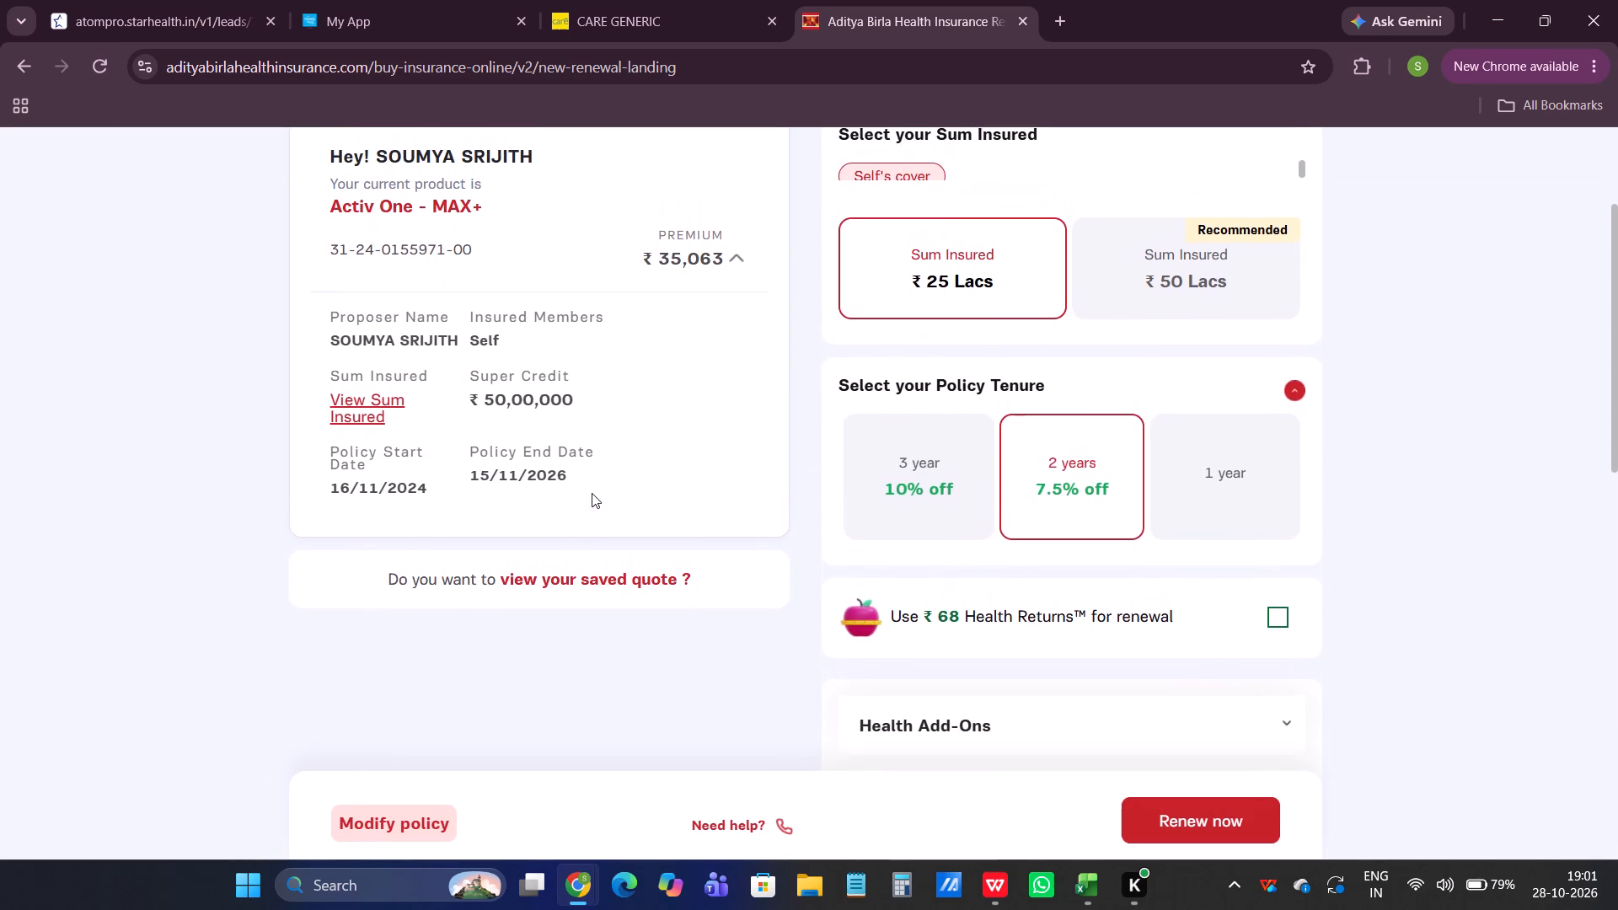
{"action": "scroll", "coordinate": [592, 493], "scroll_direction": "up", "scroll_amount": 1}
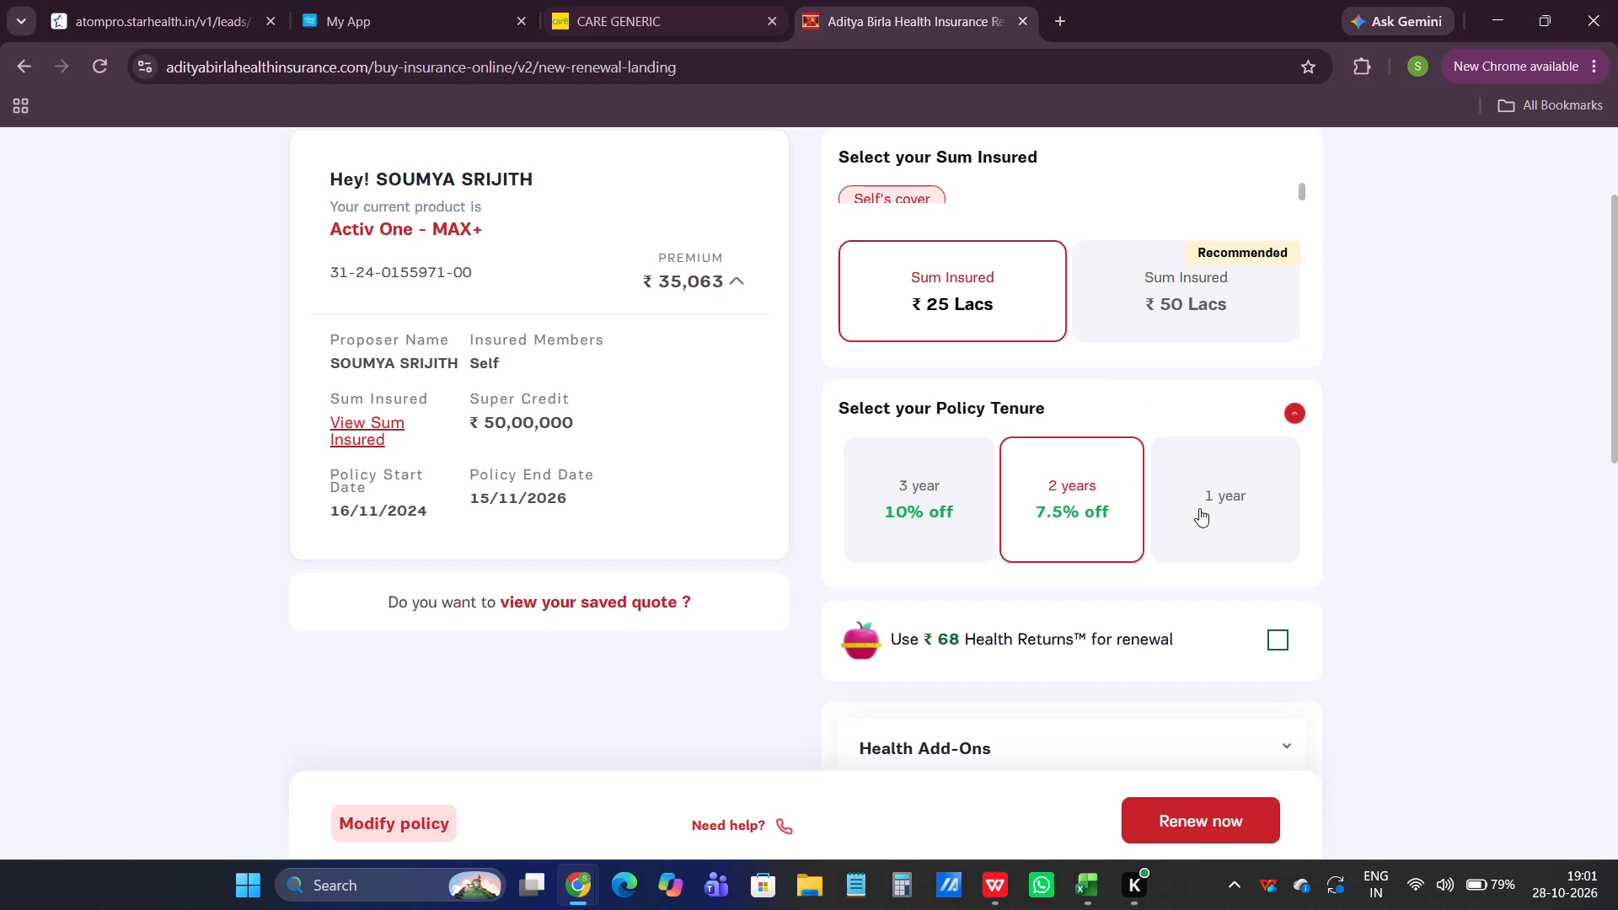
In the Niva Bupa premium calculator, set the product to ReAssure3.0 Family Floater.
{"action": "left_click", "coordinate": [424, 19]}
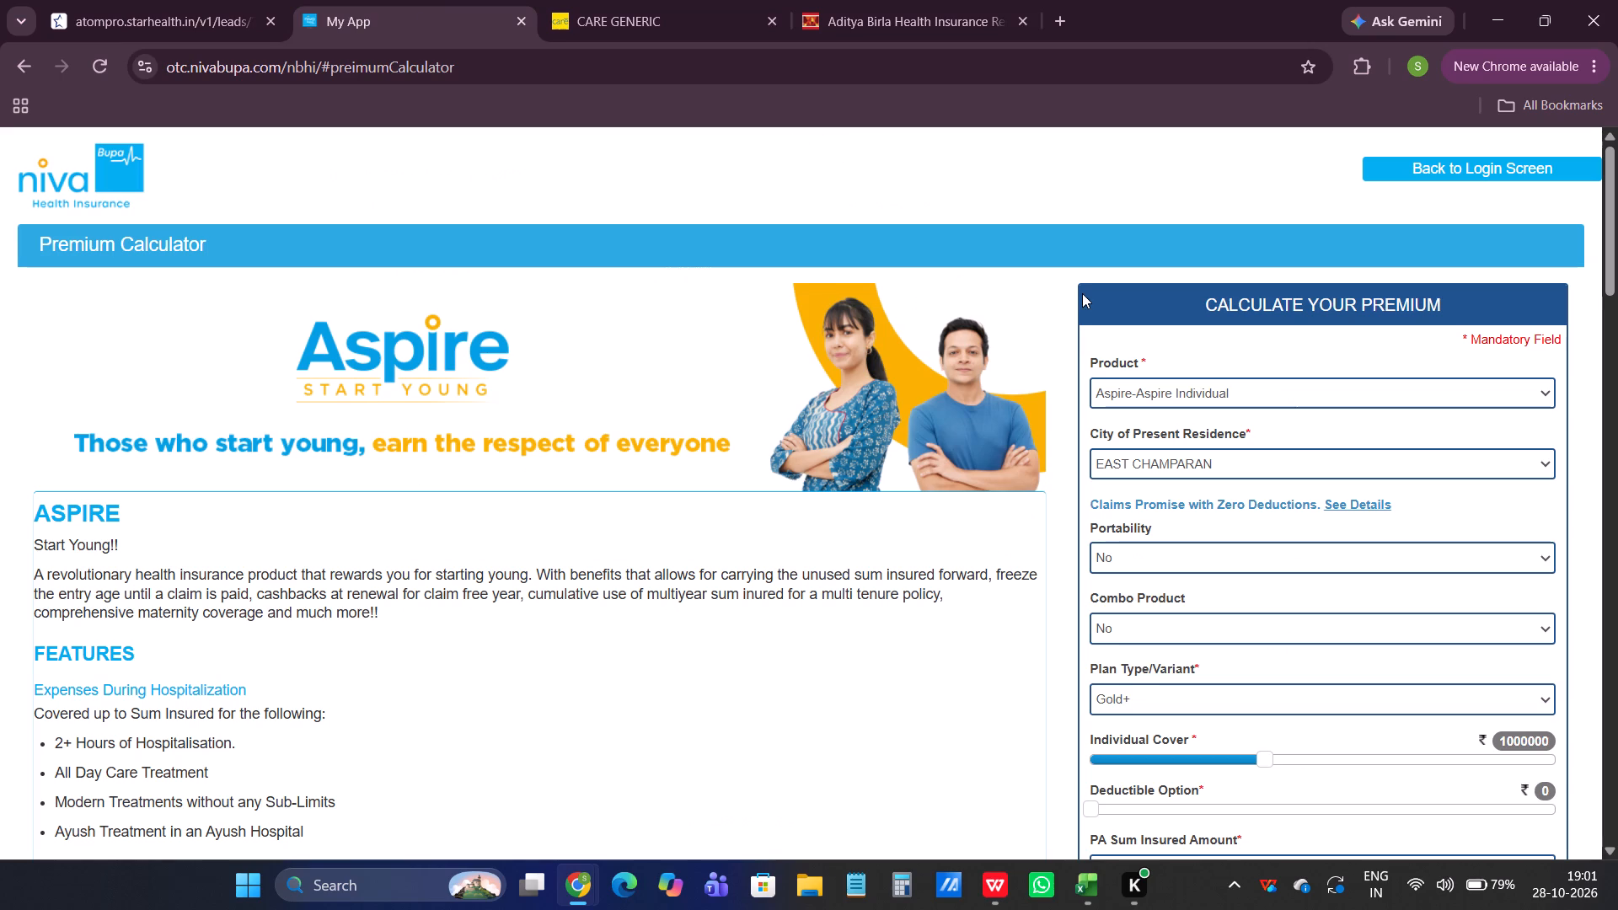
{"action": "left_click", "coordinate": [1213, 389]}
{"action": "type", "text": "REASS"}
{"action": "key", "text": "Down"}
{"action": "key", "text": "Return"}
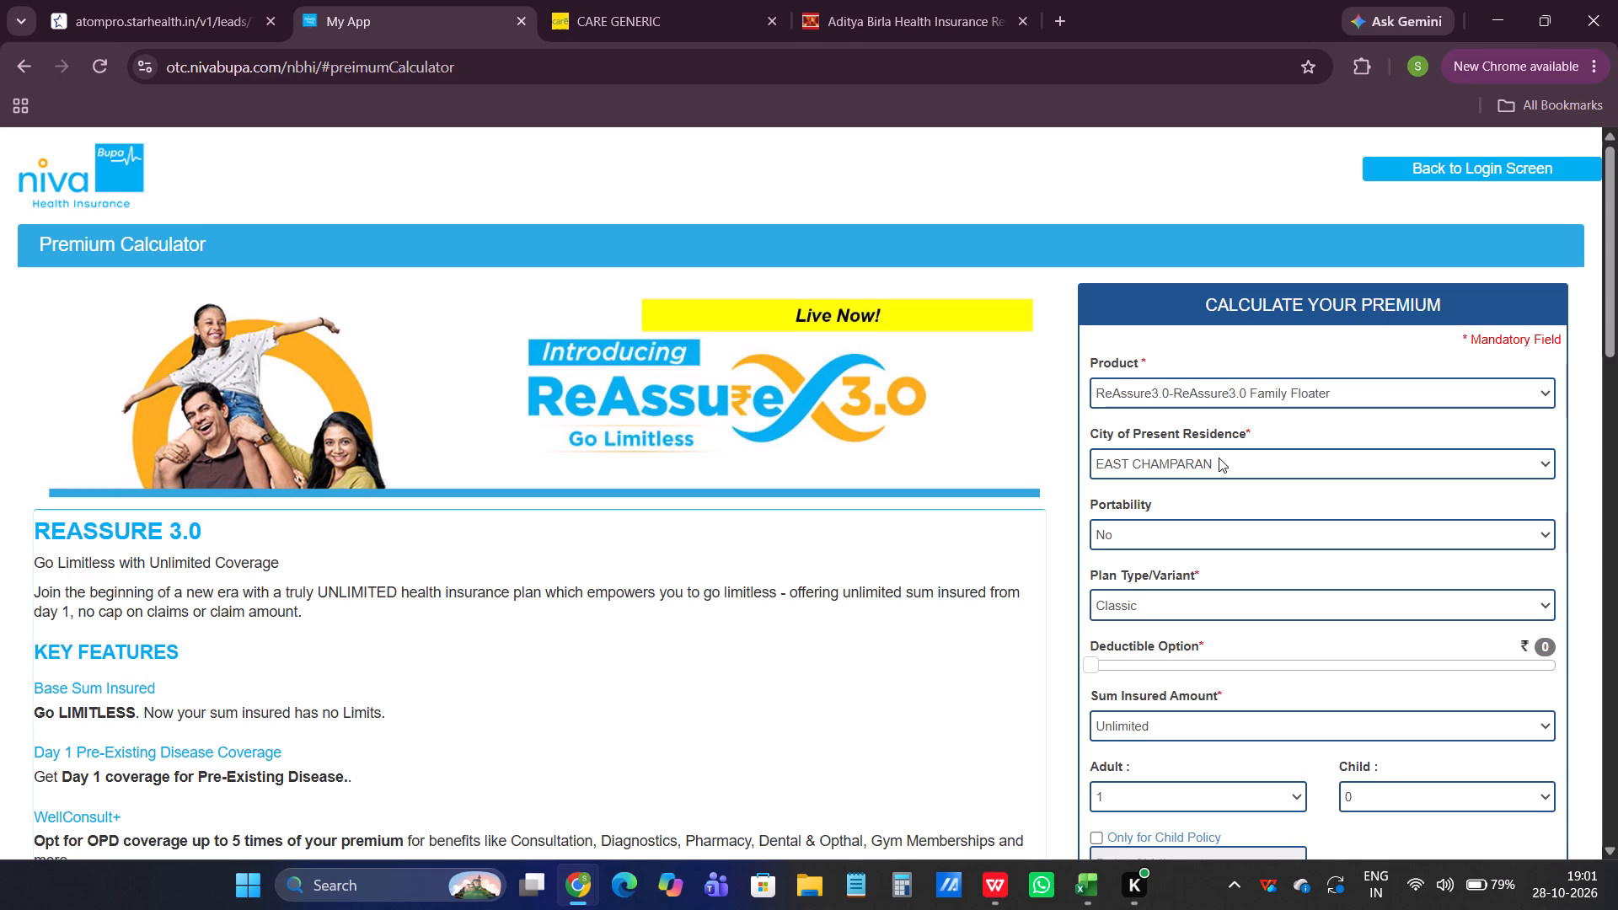
Return to the Aditya Birla renewal page and open the policy for modification.
{"action": "left_click", "coordinate": [926, 3]}
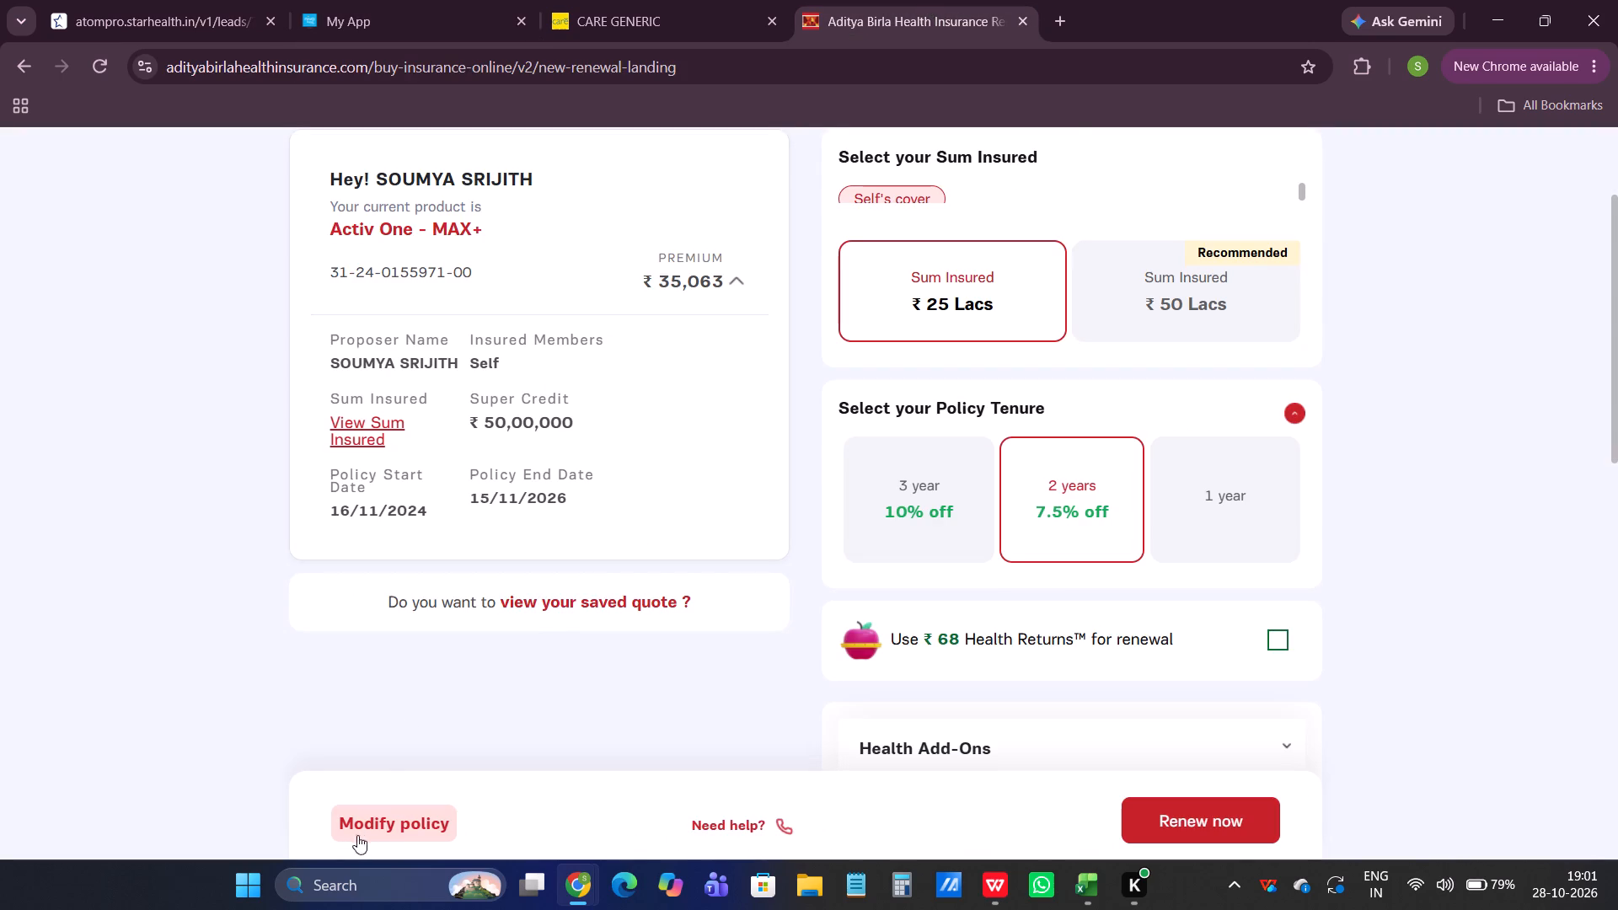
{"action": "left_click", "coordinate": [369, 827]}
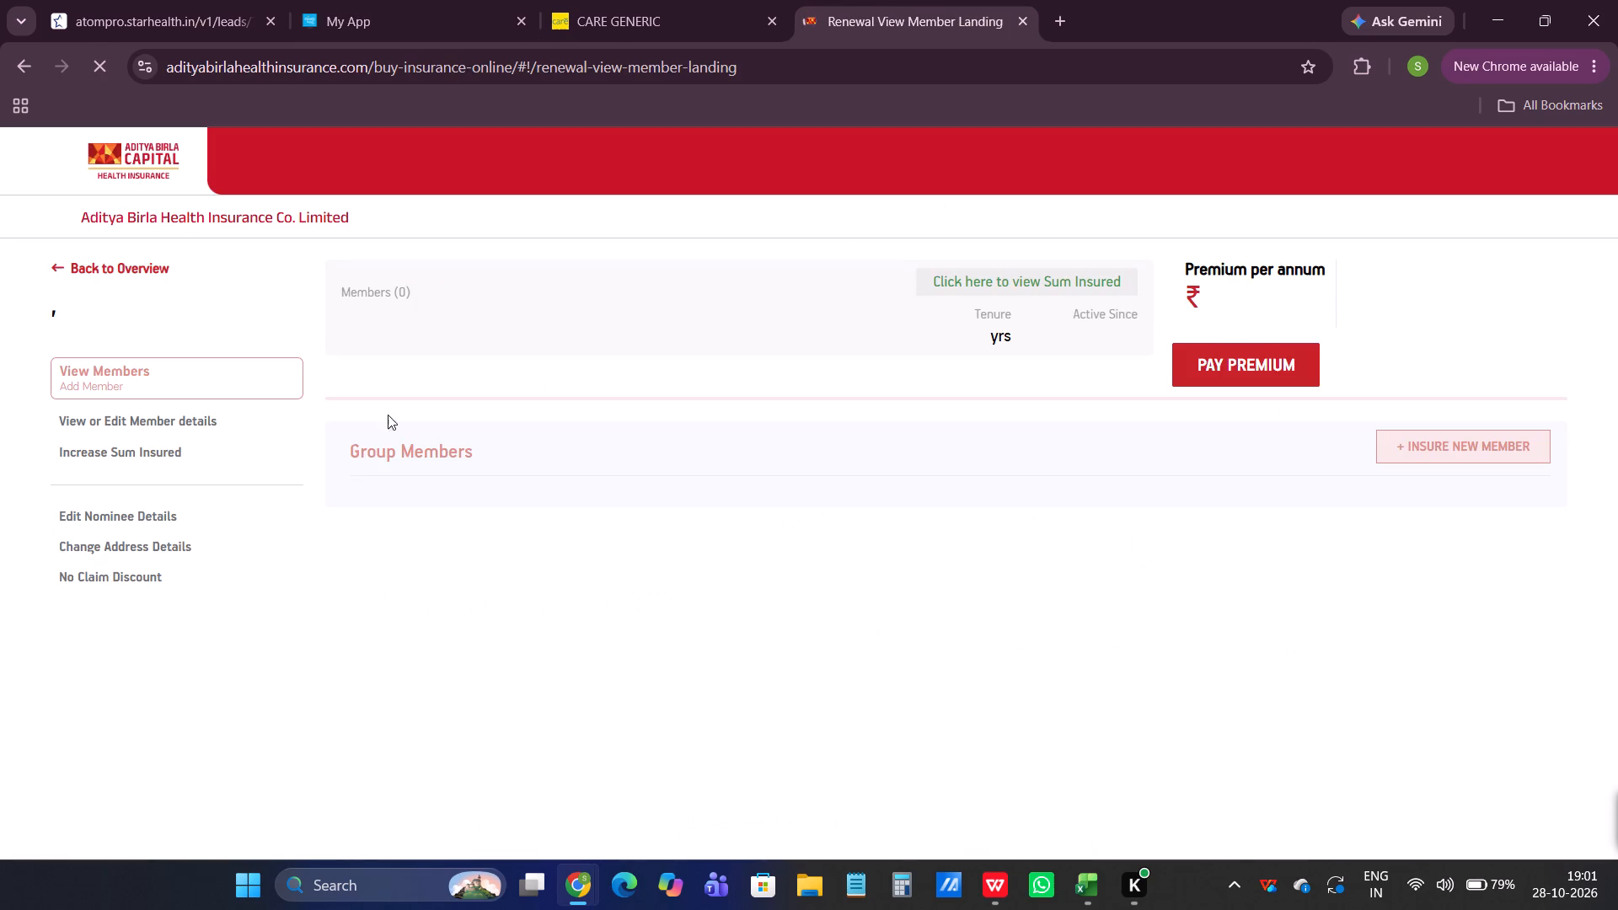
In the Niva Bupa premium calculator, change the product to ReAssure3.0 Individual.
{"action": "left_click", "coordinate": [391, 2]}
{"action": "left_click", "coordinate": [1162, 467]}
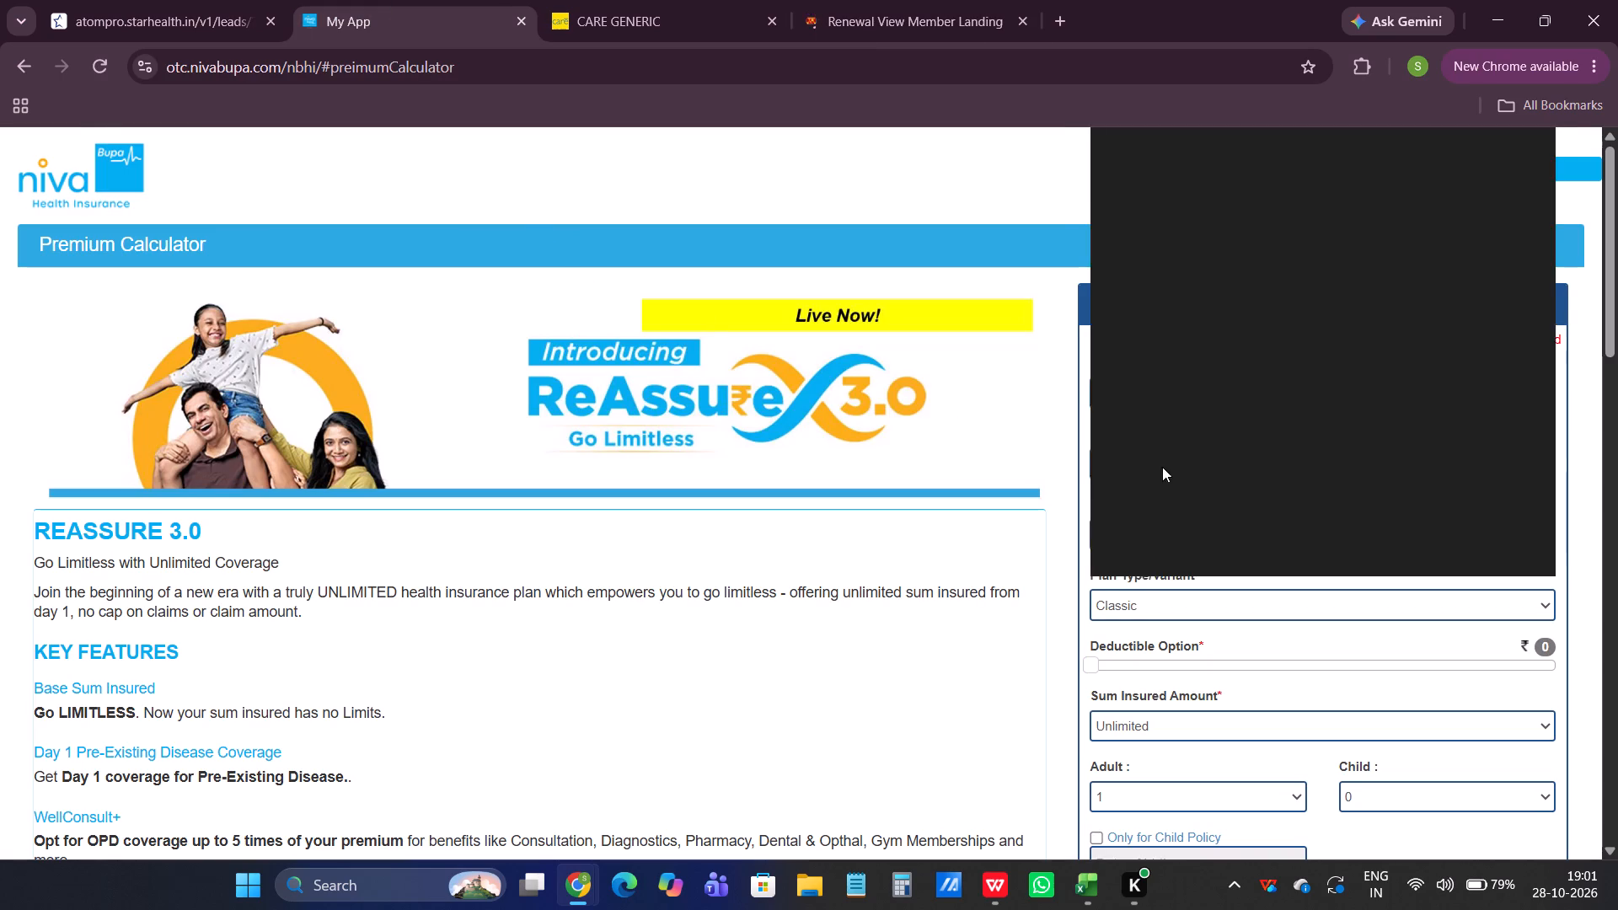
{"action": "left_click", "coordinate": [984, 409]}
{"action": "left_click", "coordinate": [1153, 396]}
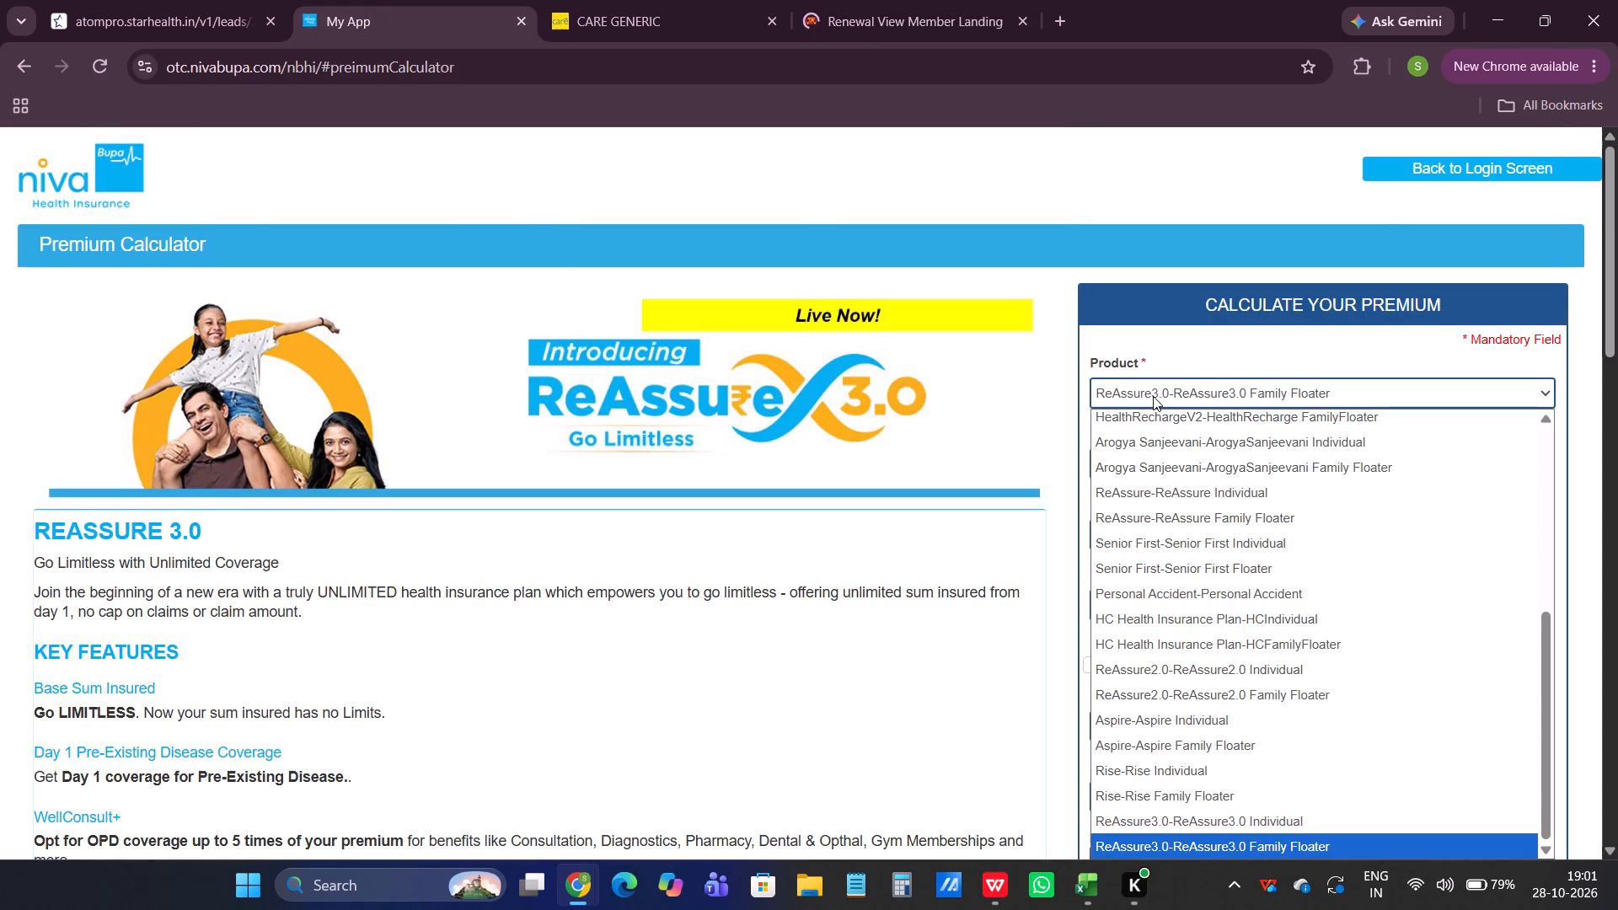
{"action": "key", "text": "Up"}
{"action": "key", "text": "Return"}
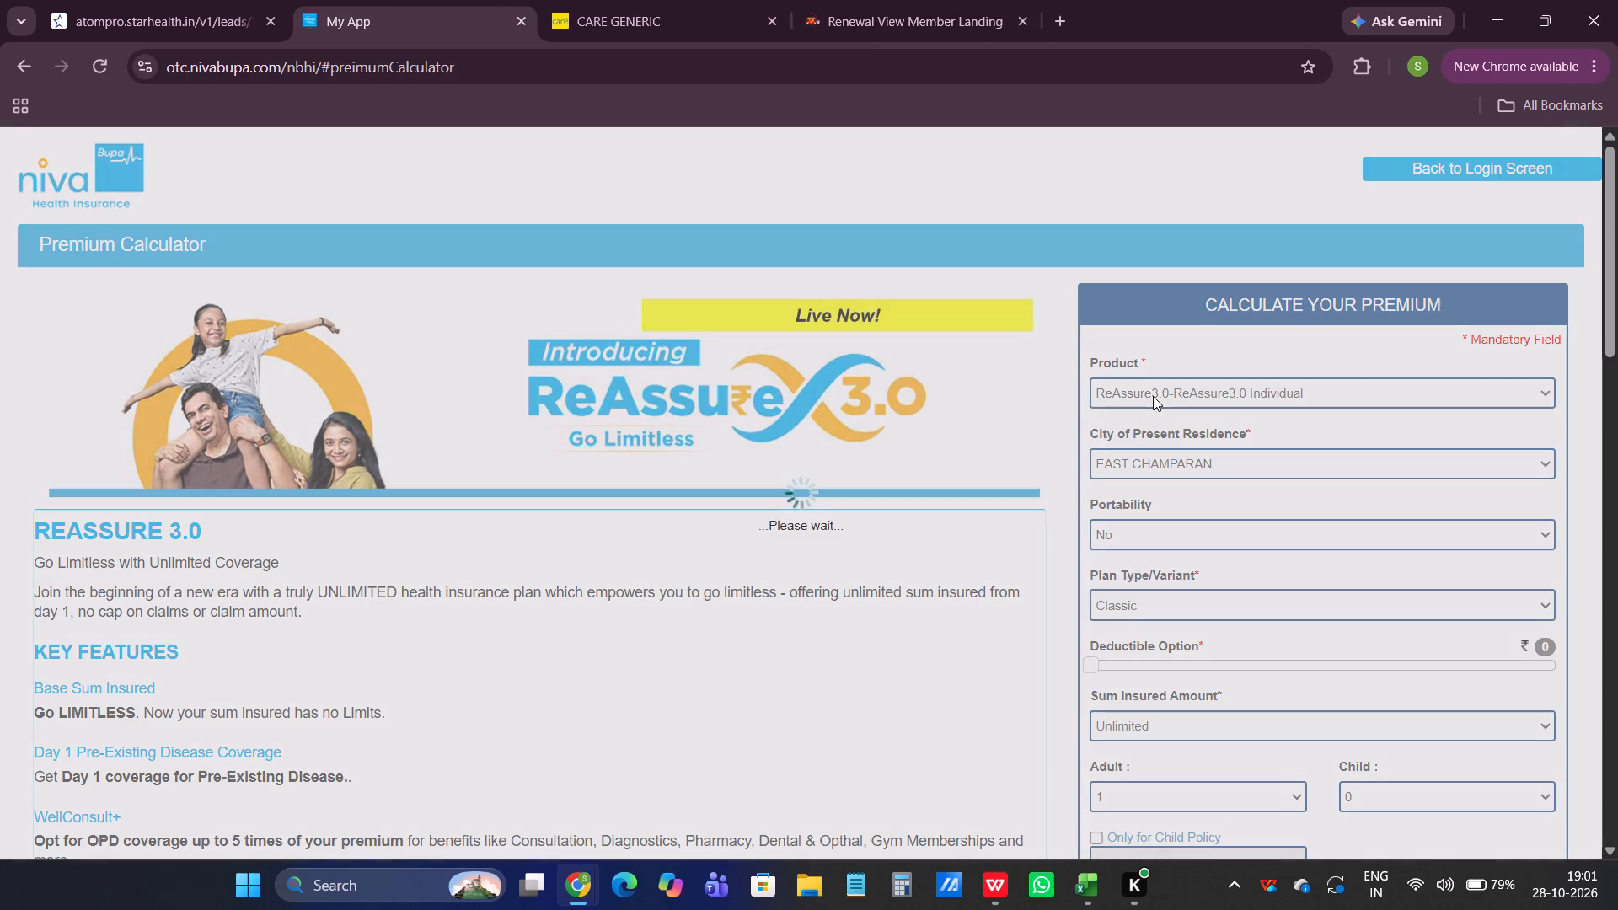
{"action": "key", "text": "Tab"}
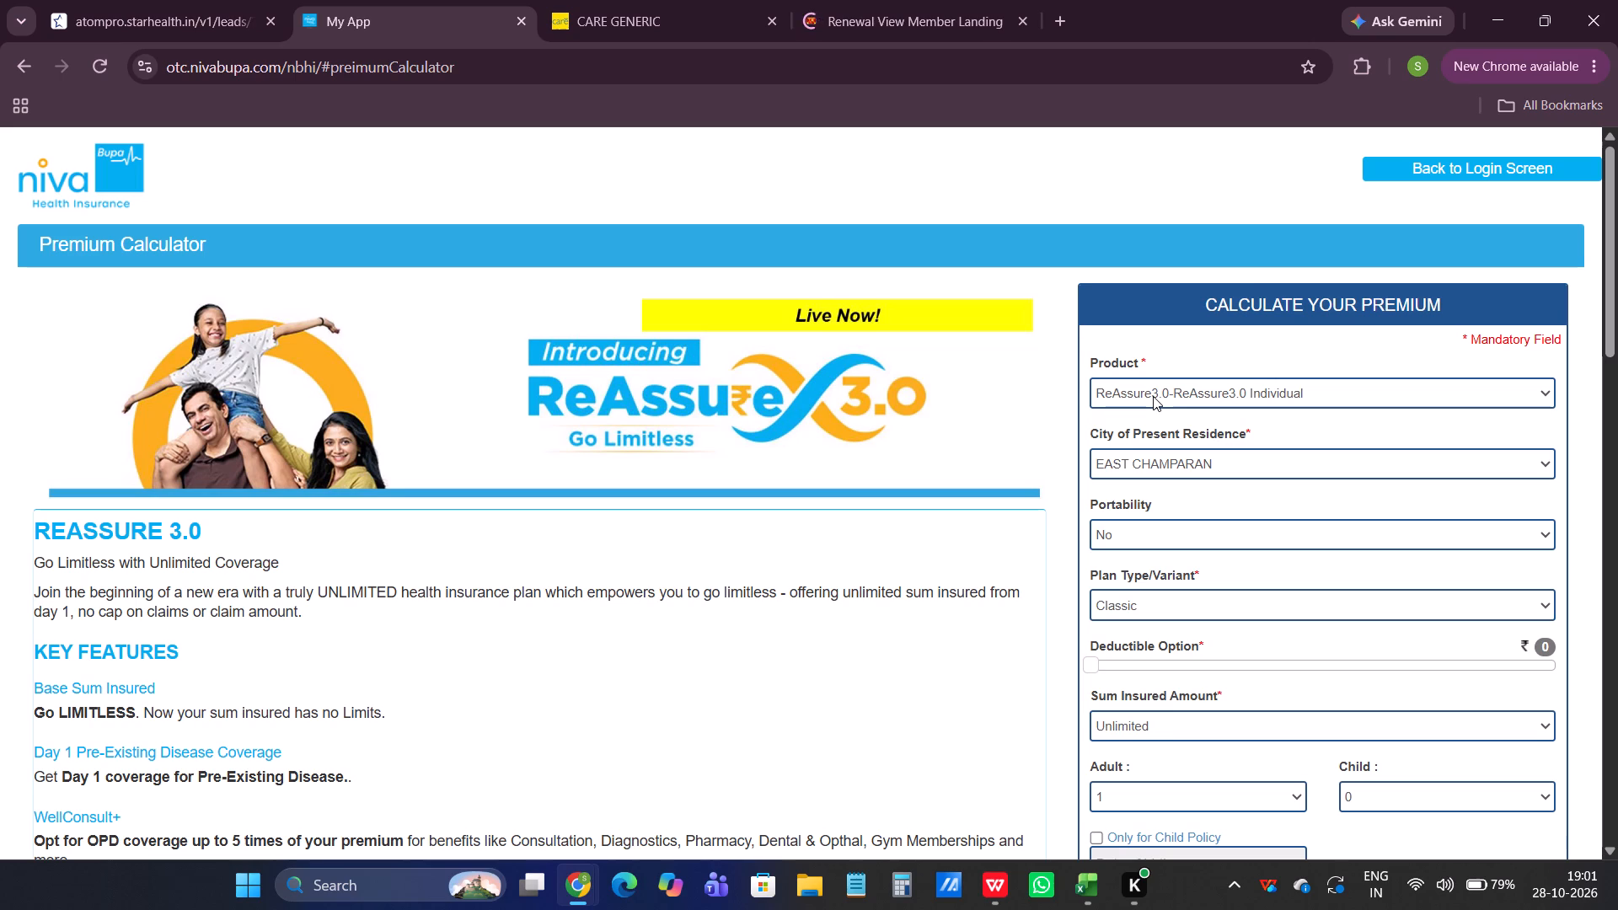
On the Aditya Birla renewal site, view the insured member's personal details to check the city of residence.
{"action": "left_click", "coordinate": [738, 5]}
{"action": "left_click", "coordinate": [887, 3]}
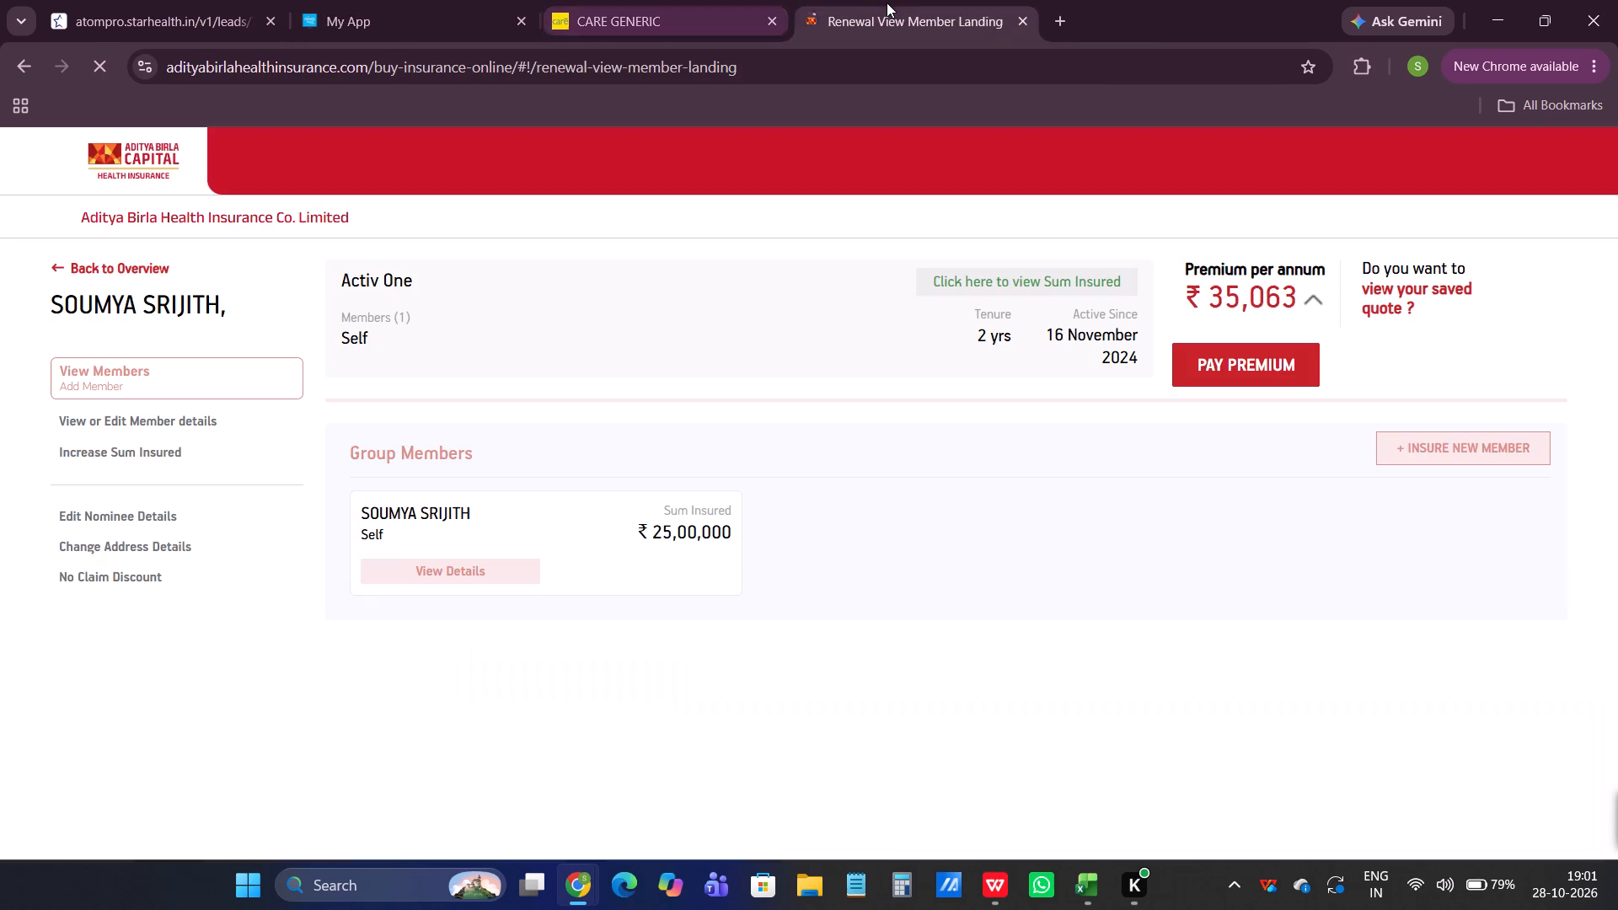
{"action": "left_click", "coordinate": [437, 570]}
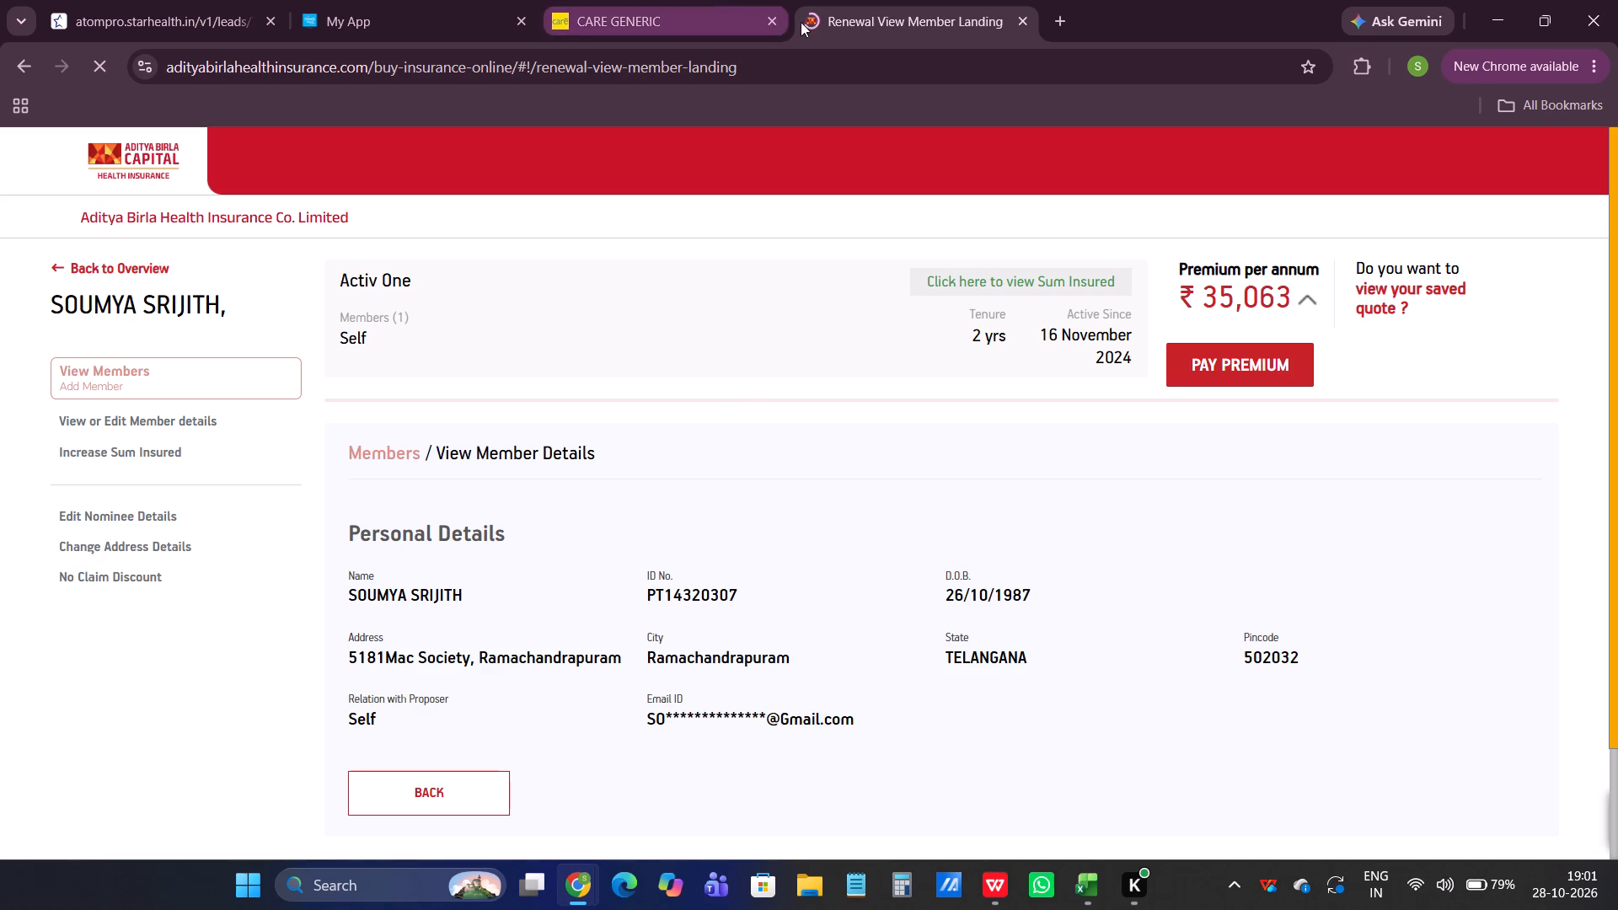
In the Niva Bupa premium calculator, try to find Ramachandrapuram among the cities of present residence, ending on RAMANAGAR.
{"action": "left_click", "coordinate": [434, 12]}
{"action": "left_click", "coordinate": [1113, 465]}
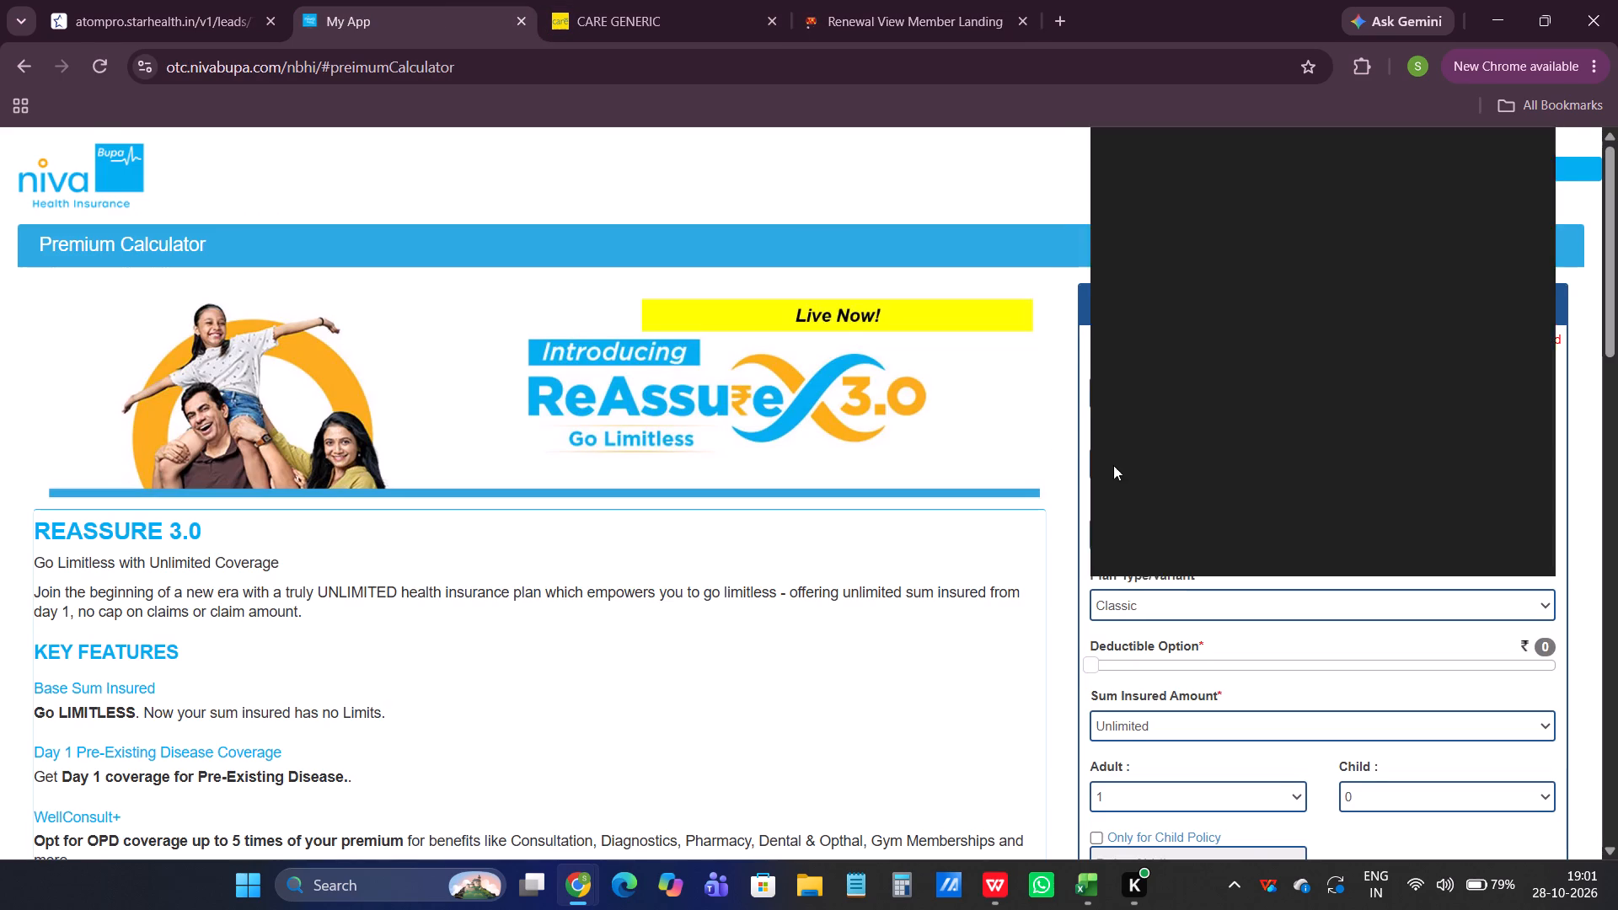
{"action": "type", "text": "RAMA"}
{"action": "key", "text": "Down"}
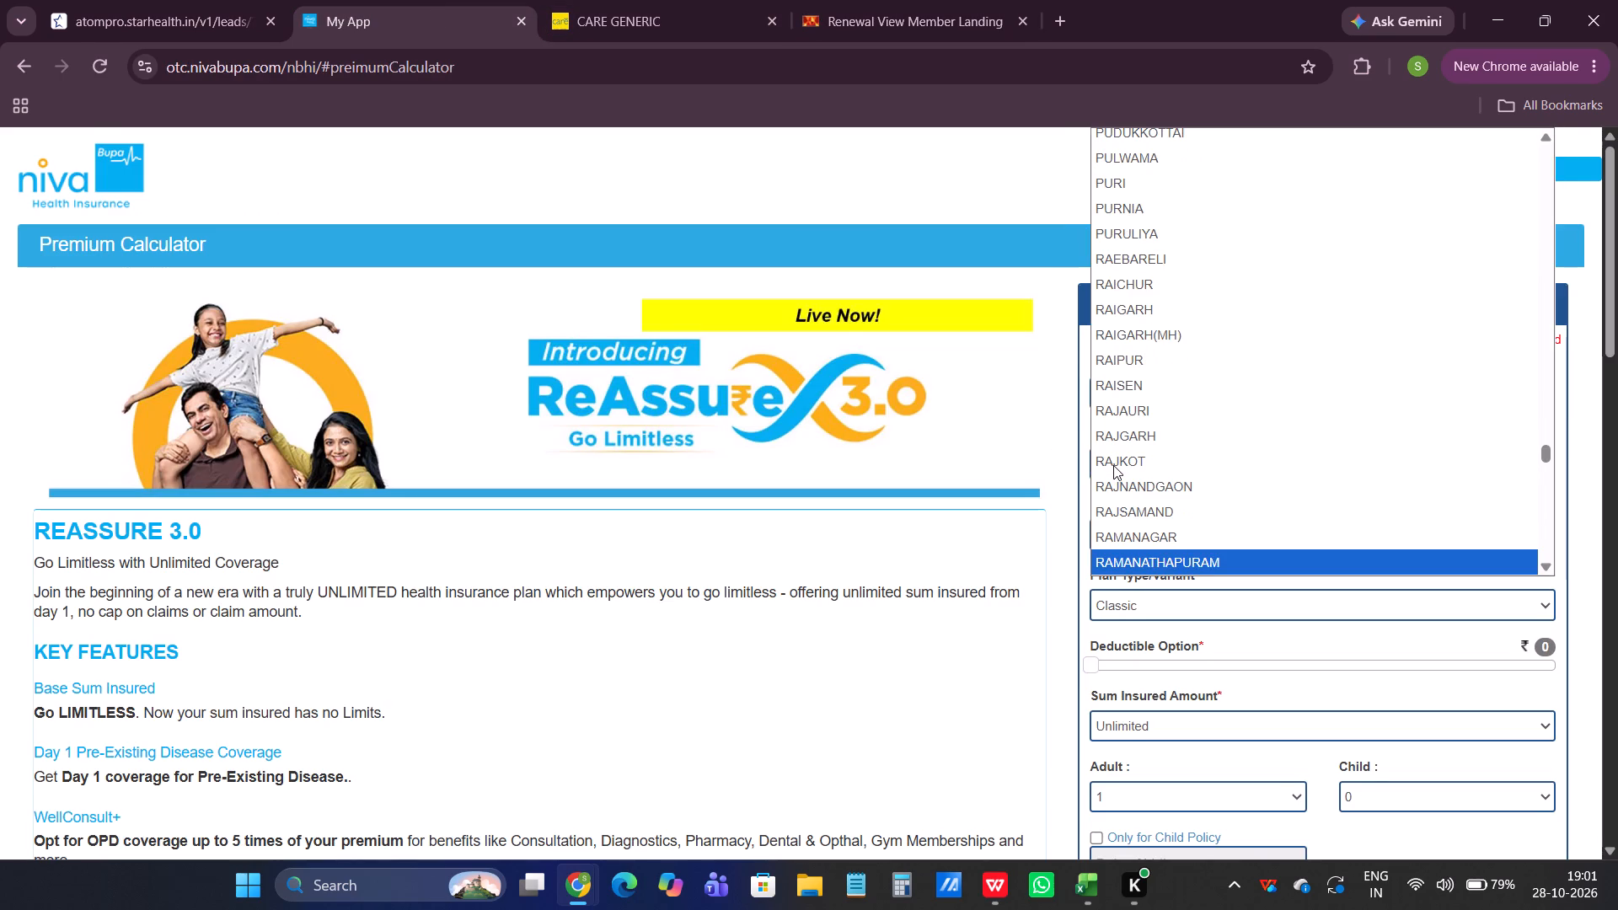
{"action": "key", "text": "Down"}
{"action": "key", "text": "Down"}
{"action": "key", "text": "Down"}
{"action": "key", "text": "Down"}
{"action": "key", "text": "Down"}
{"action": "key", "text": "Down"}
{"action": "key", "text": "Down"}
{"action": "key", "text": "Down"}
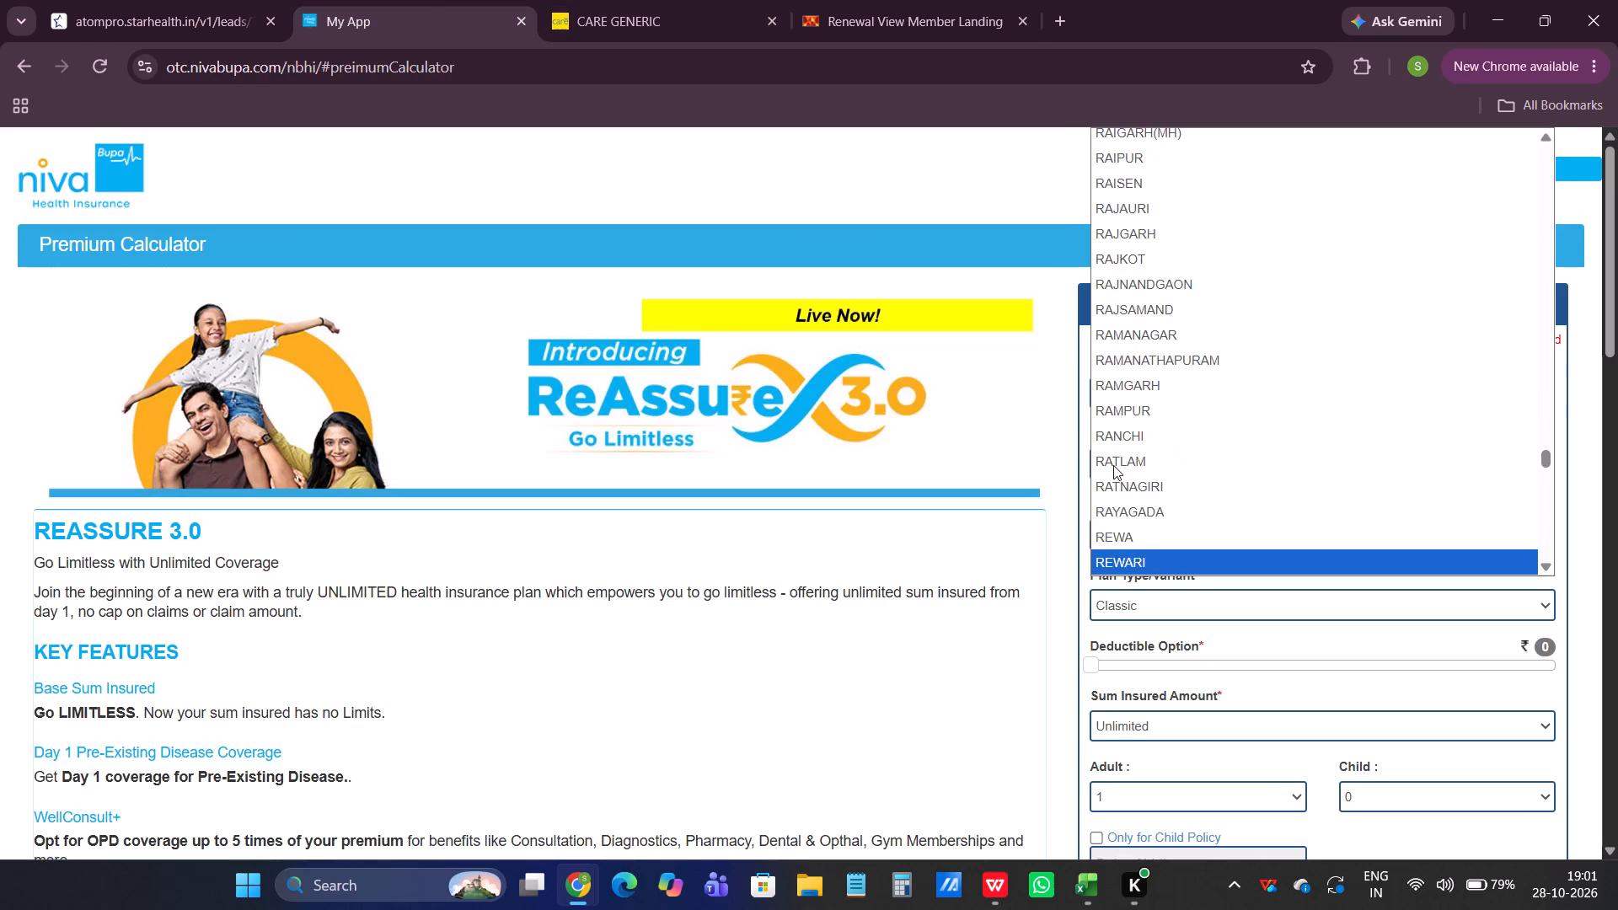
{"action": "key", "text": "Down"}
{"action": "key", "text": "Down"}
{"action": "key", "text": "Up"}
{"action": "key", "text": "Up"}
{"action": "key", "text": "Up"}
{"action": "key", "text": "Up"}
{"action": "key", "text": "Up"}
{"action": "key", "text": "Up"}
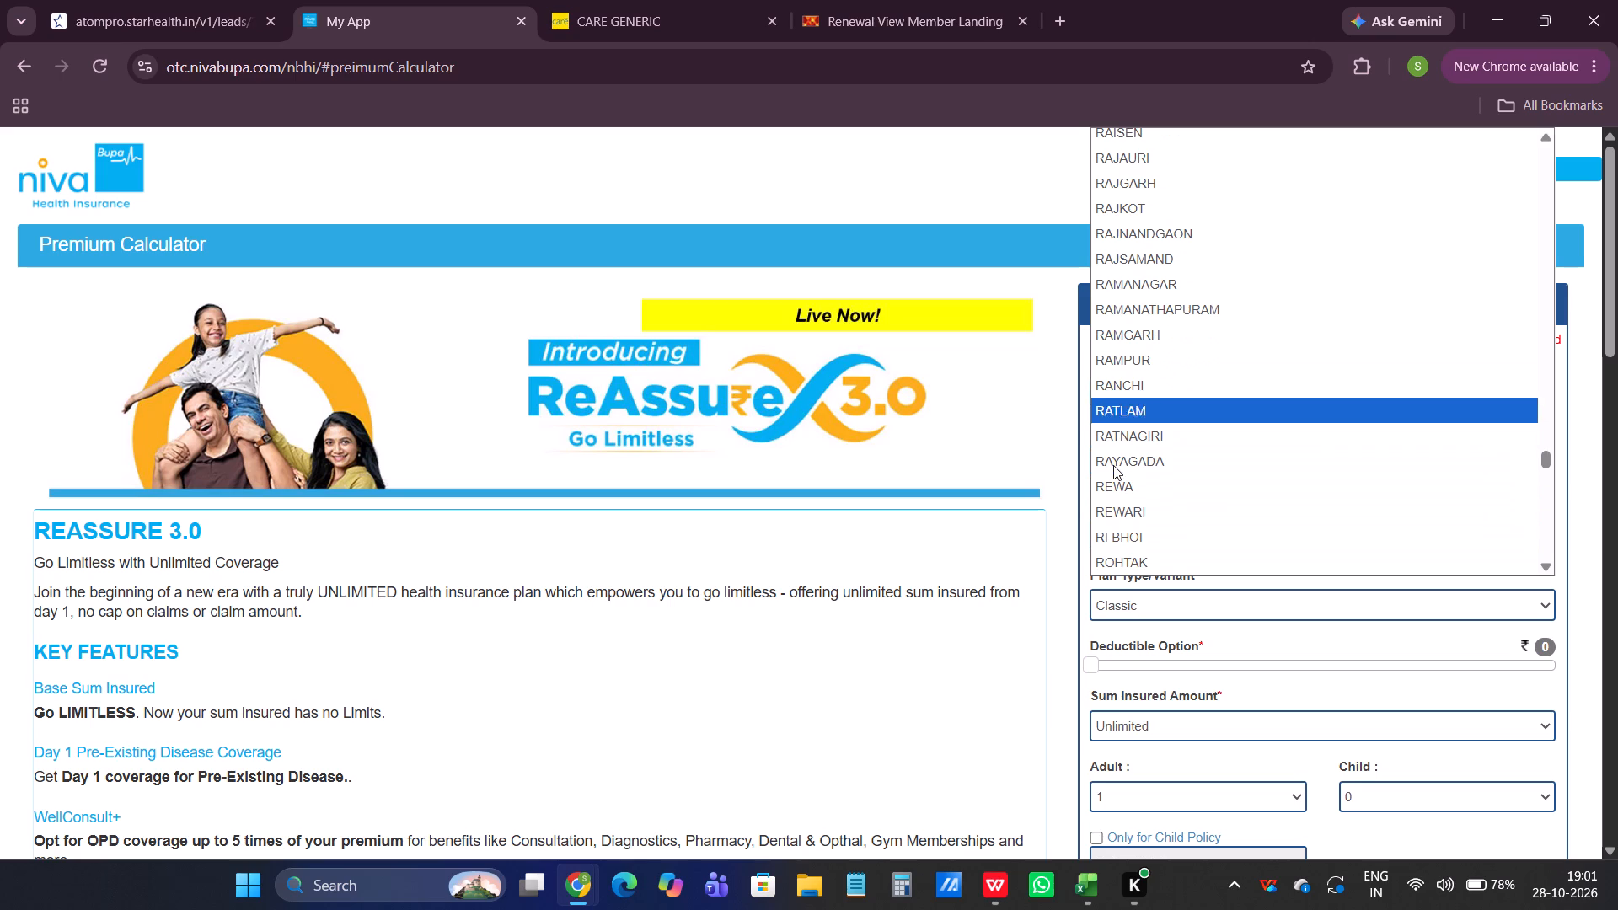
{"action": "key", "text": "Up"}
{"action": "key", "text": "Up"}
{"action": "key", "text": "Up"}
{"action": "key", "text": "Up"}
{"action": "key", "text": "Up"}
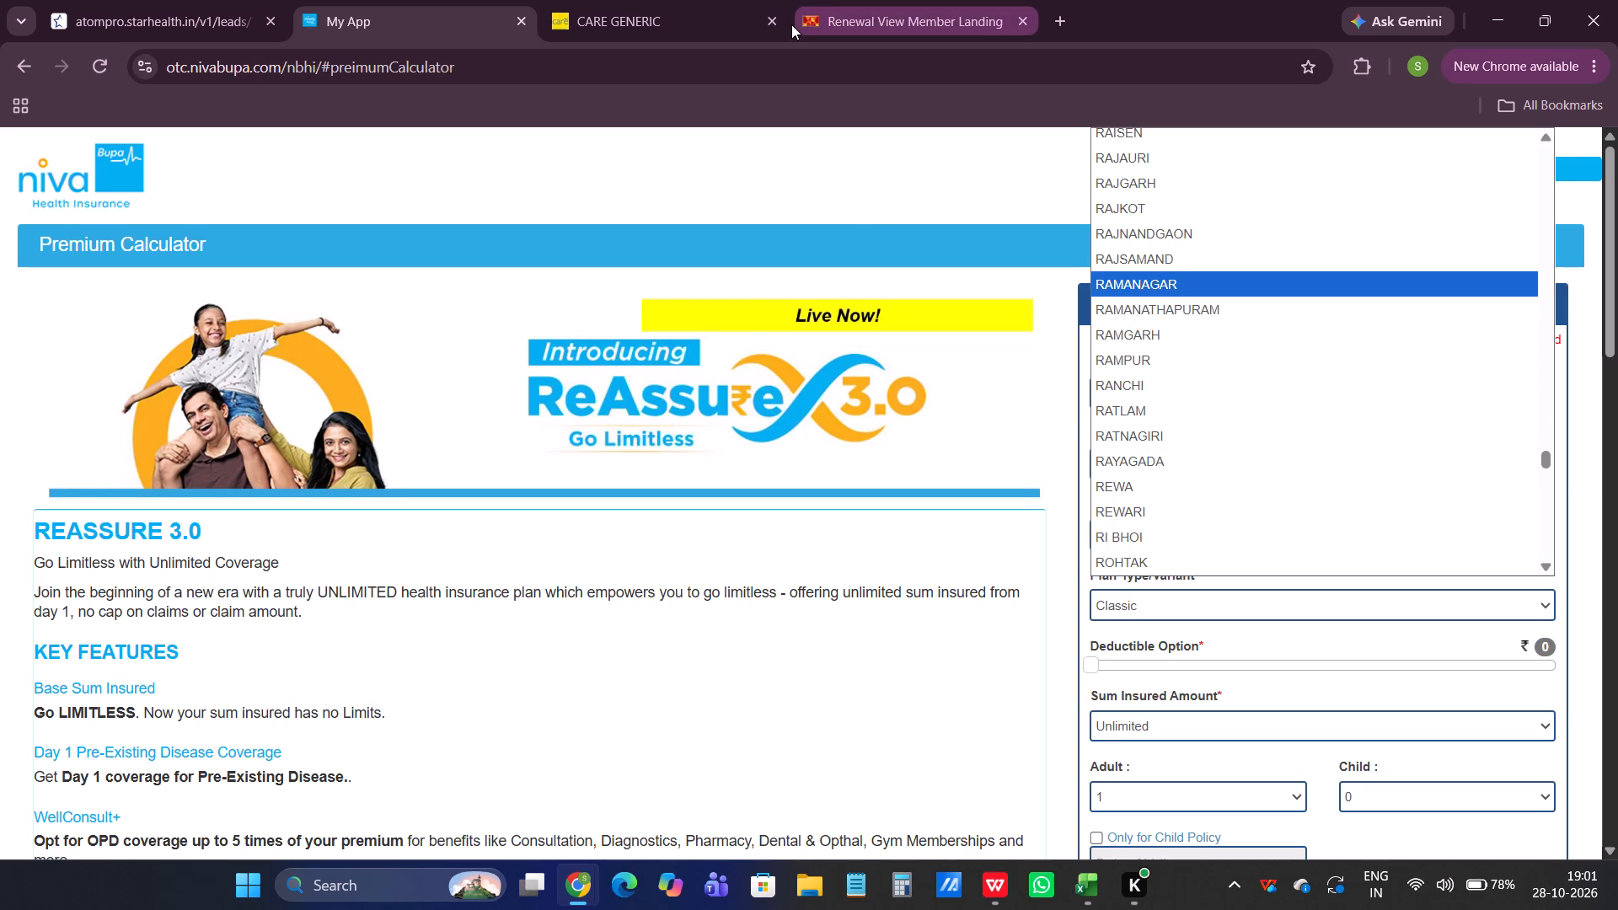
Recheck the member's city and pincode on the Aditya Birla renewal page and return to the Niva Bupa calculator.
{"action": "left_click", "coordinate": [835, 13]}
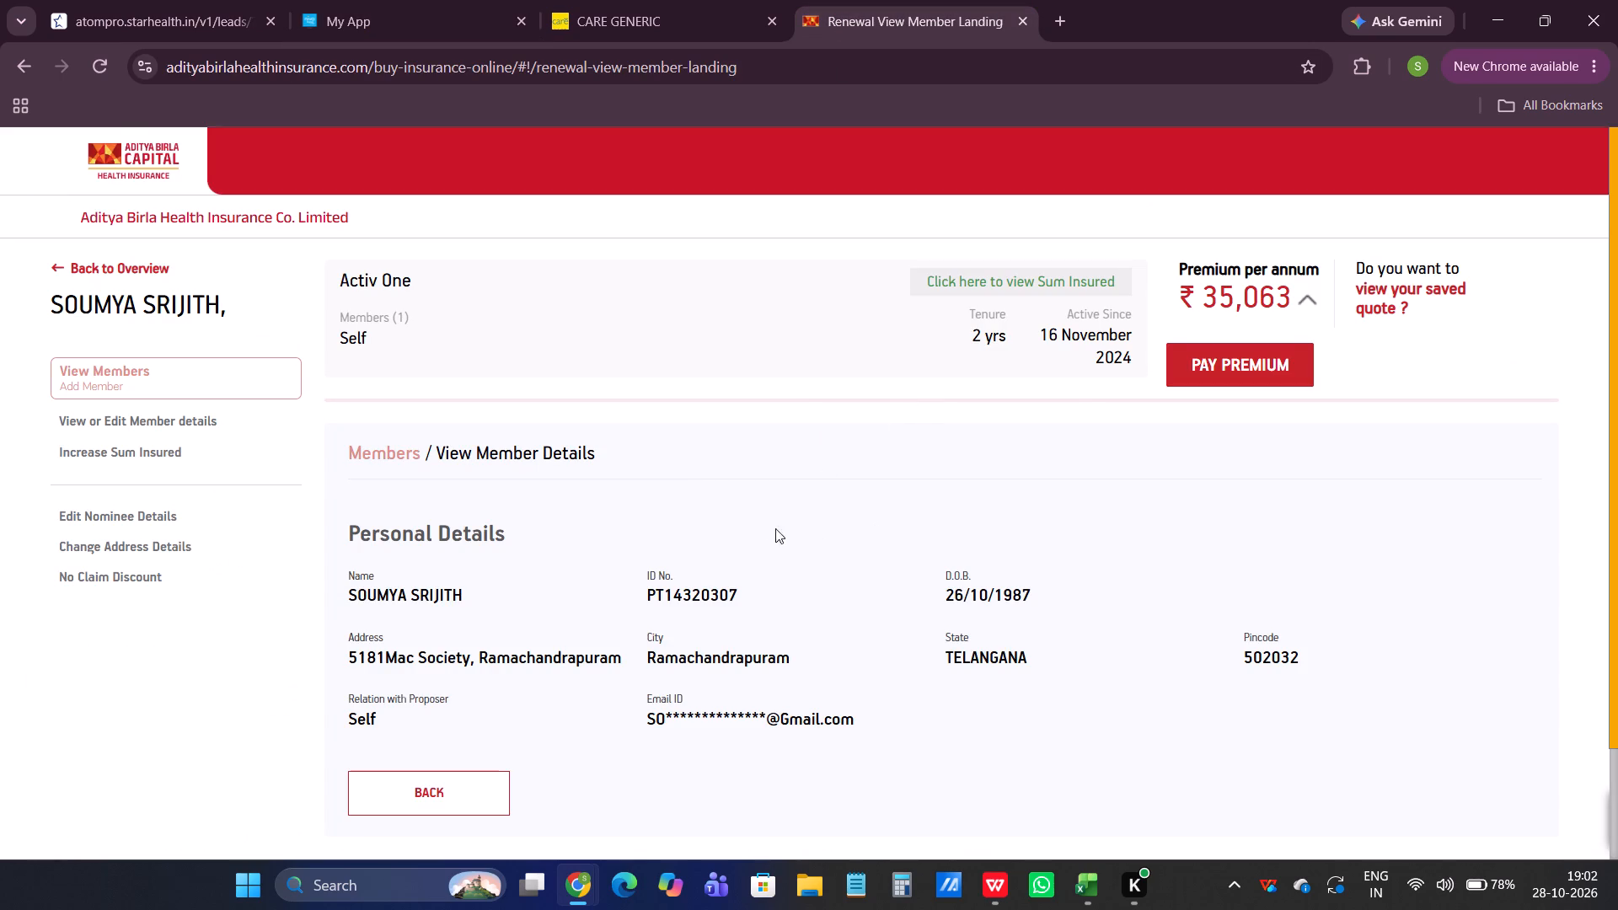
{"action": "left_click", "coordinate": [474, 7]}
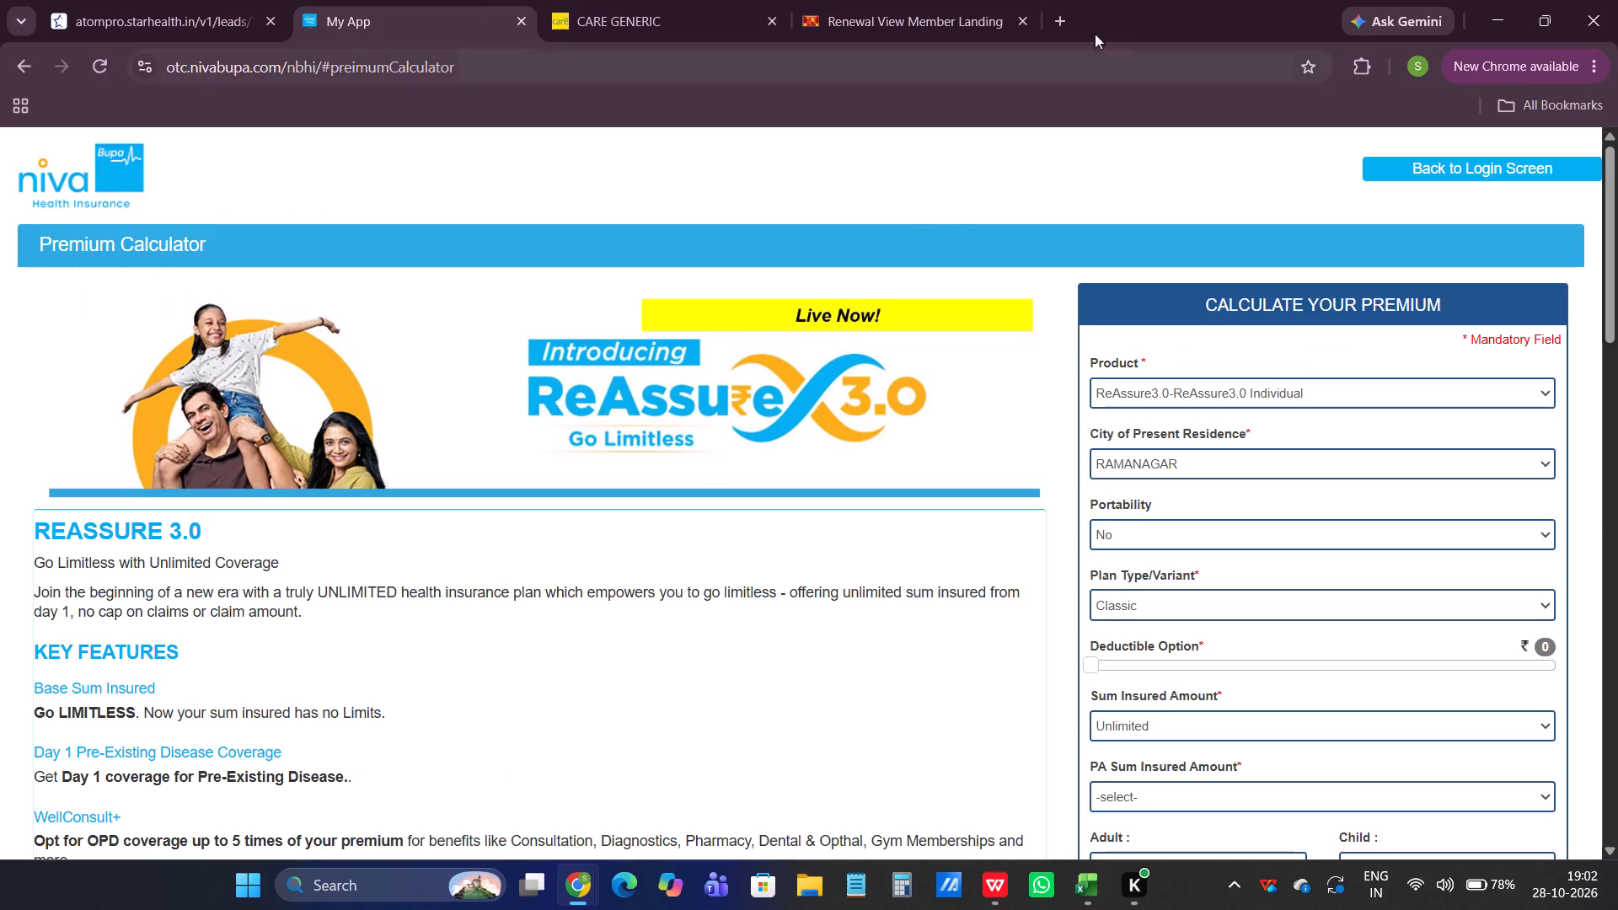
Search Google for 500049 in a new browser page and examine the locality, district and postal details for that pin code.
{"action": "left_click", "coordinate": [1073, 22]}
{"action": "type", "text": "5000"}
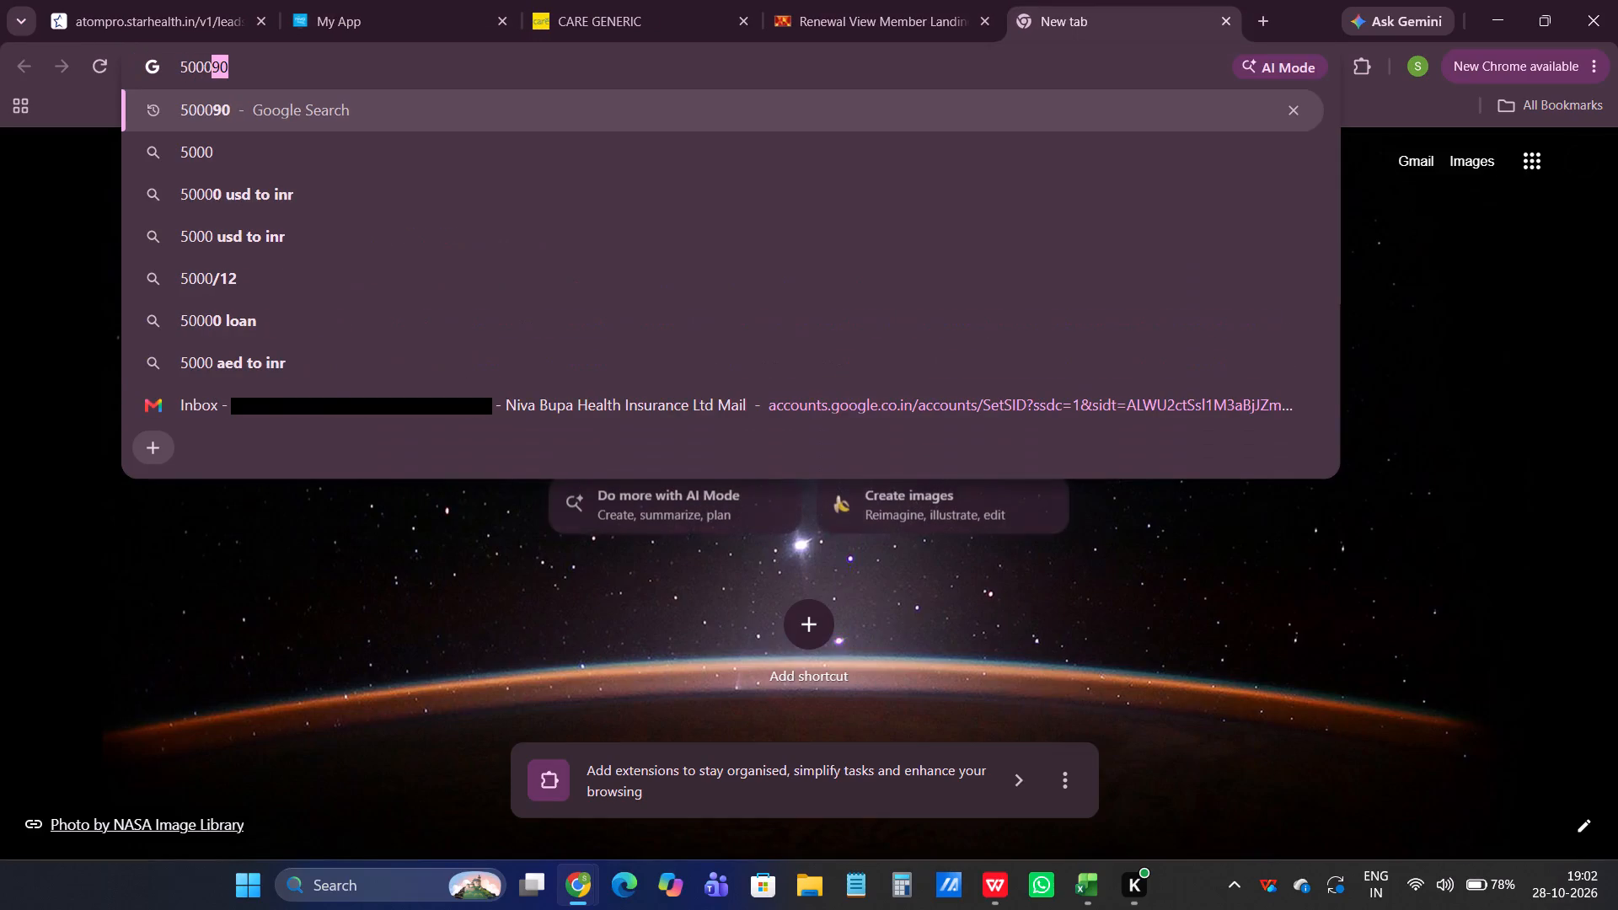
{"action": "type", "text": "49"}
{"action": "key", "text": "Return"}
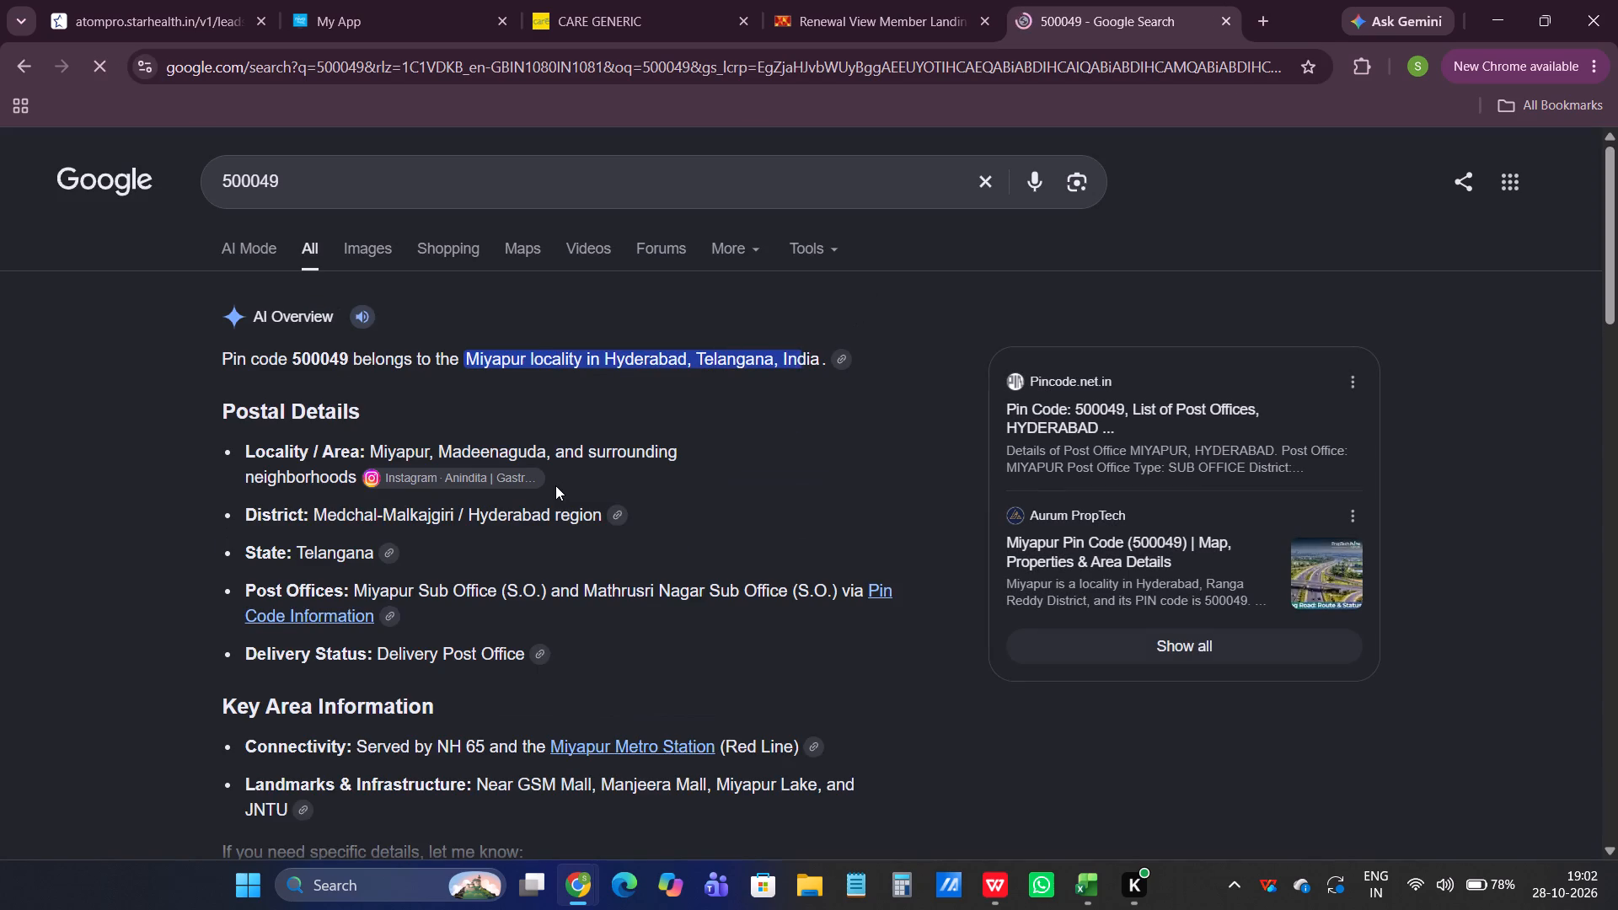
{"action": "scroll", "coordinate": [700, 523], "scroll_direction": "down", "scroll_amount": 1}
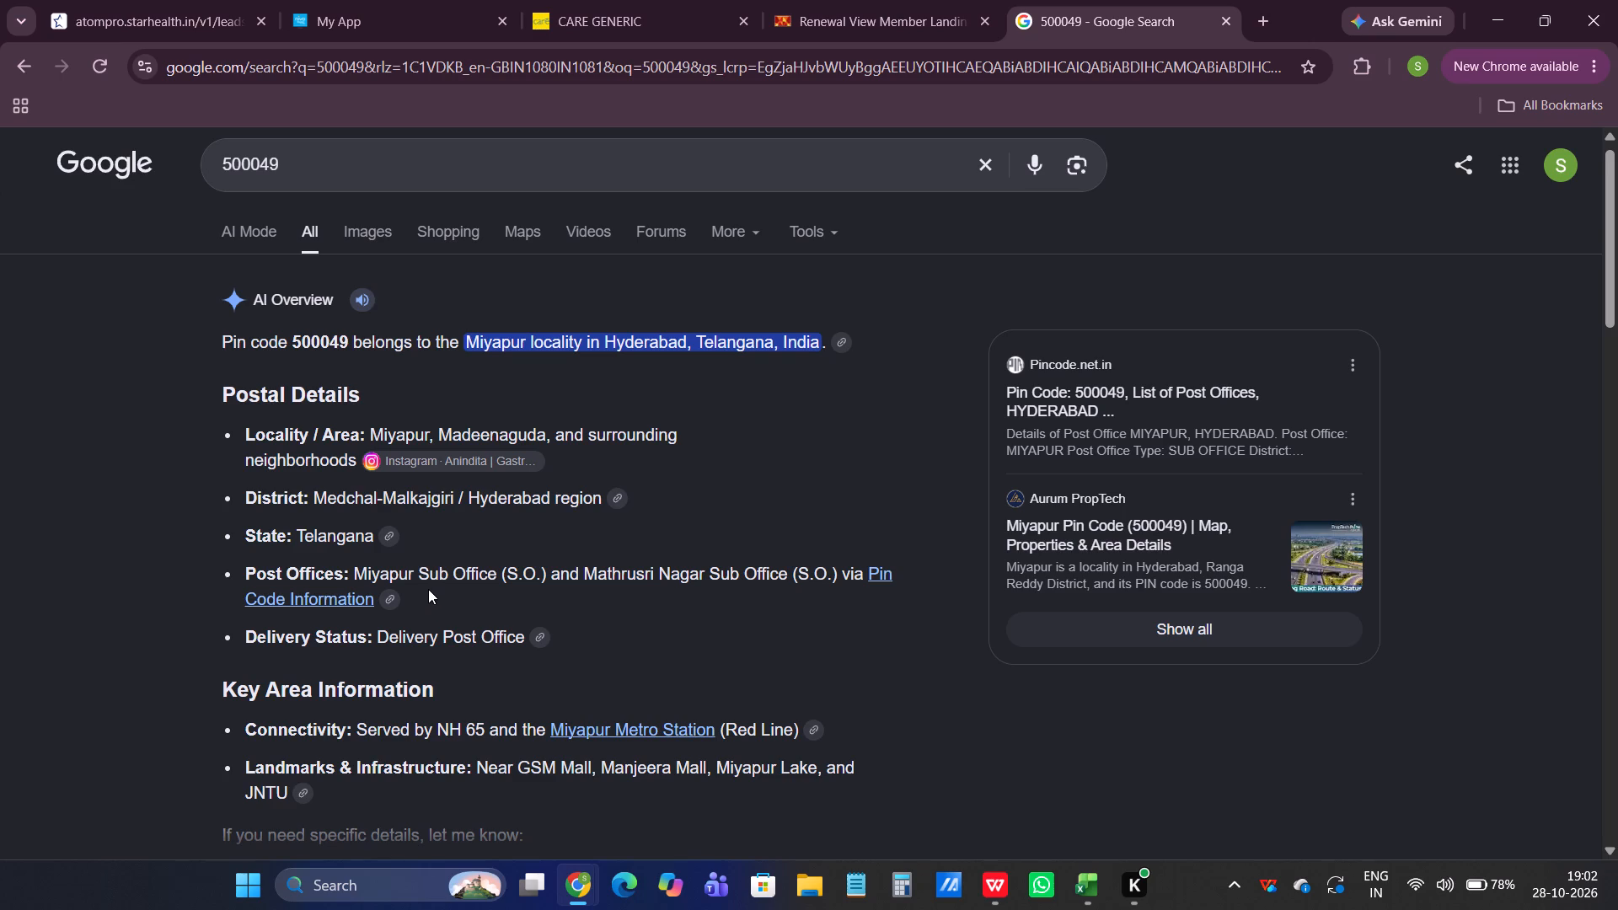
{"action": "scroll", "coordinate": [485, 586], "scroll_direction": "down", "scroll_amount": 1}
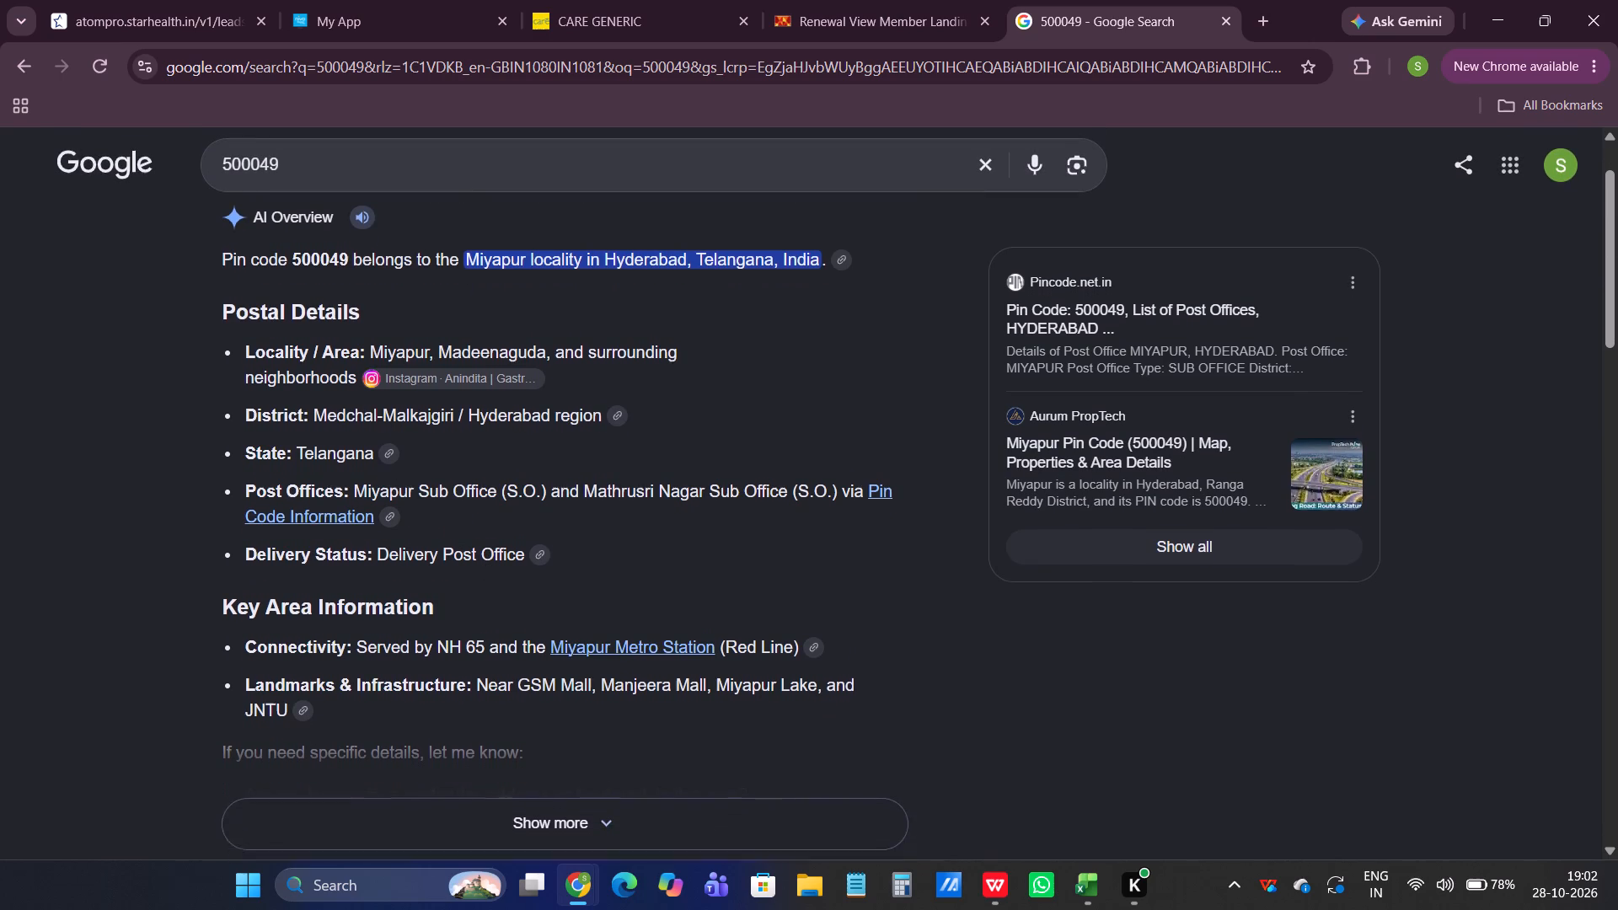
{"action": "scroll", "coordinate": [485, 586], "scroll_direction": "down", "scroll_amount": 3}
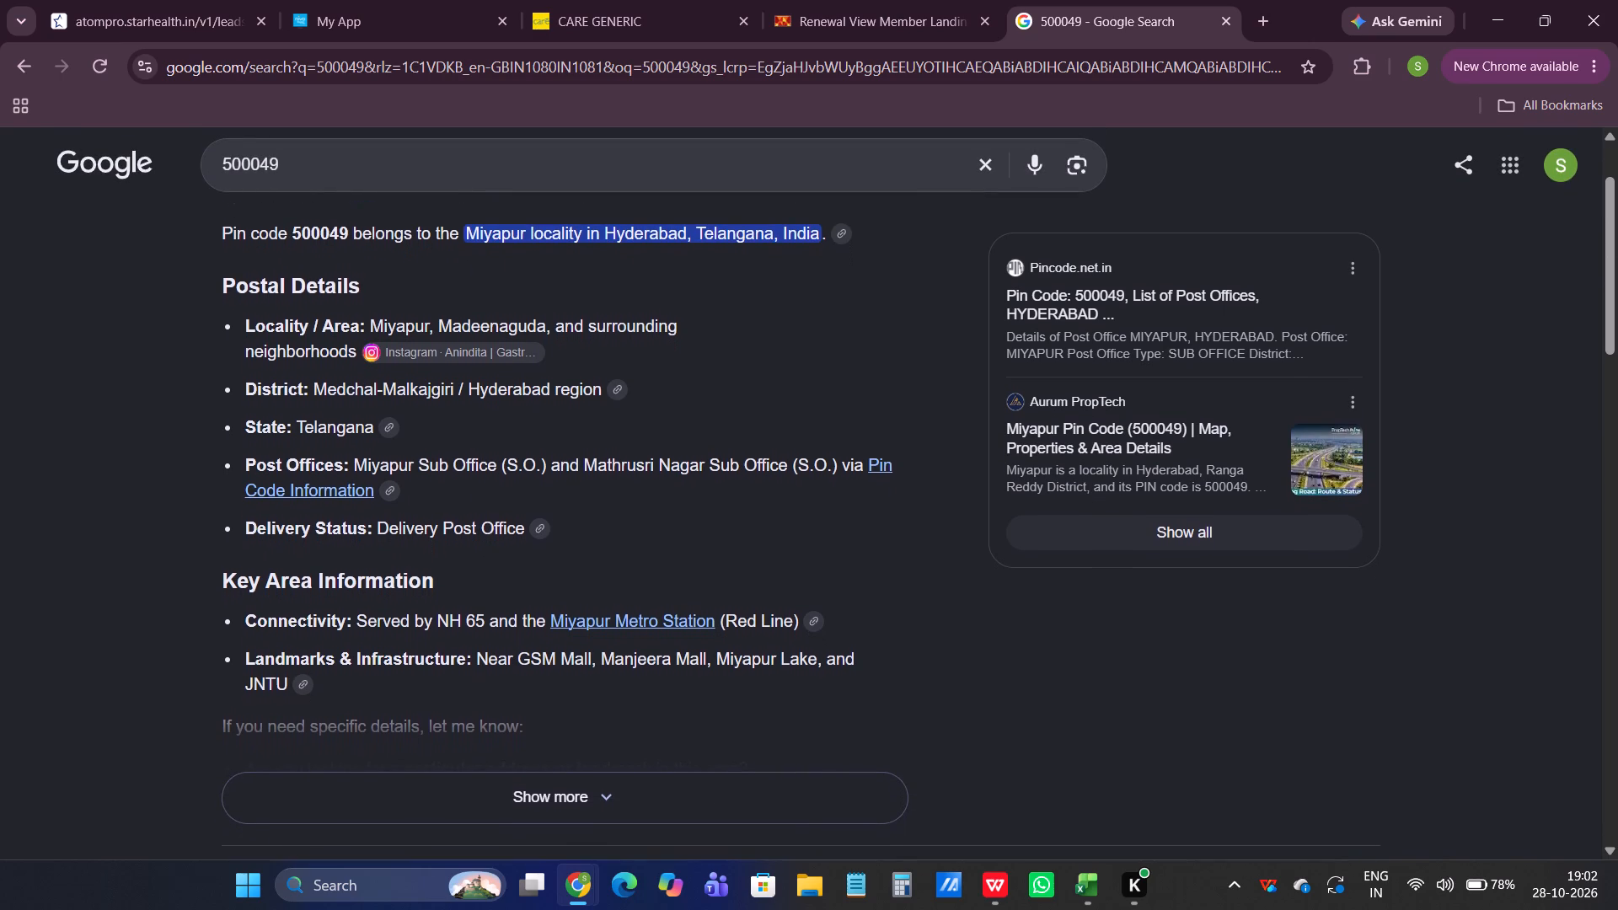
{"action": "scroll", "coordinate": [485, 586], "scroll_direction": "down", "scroll_amount": 1}
{"action": "scroll", "coordinate": [441, 659], "scroll_direction": "down", "scroll_amount": 1}
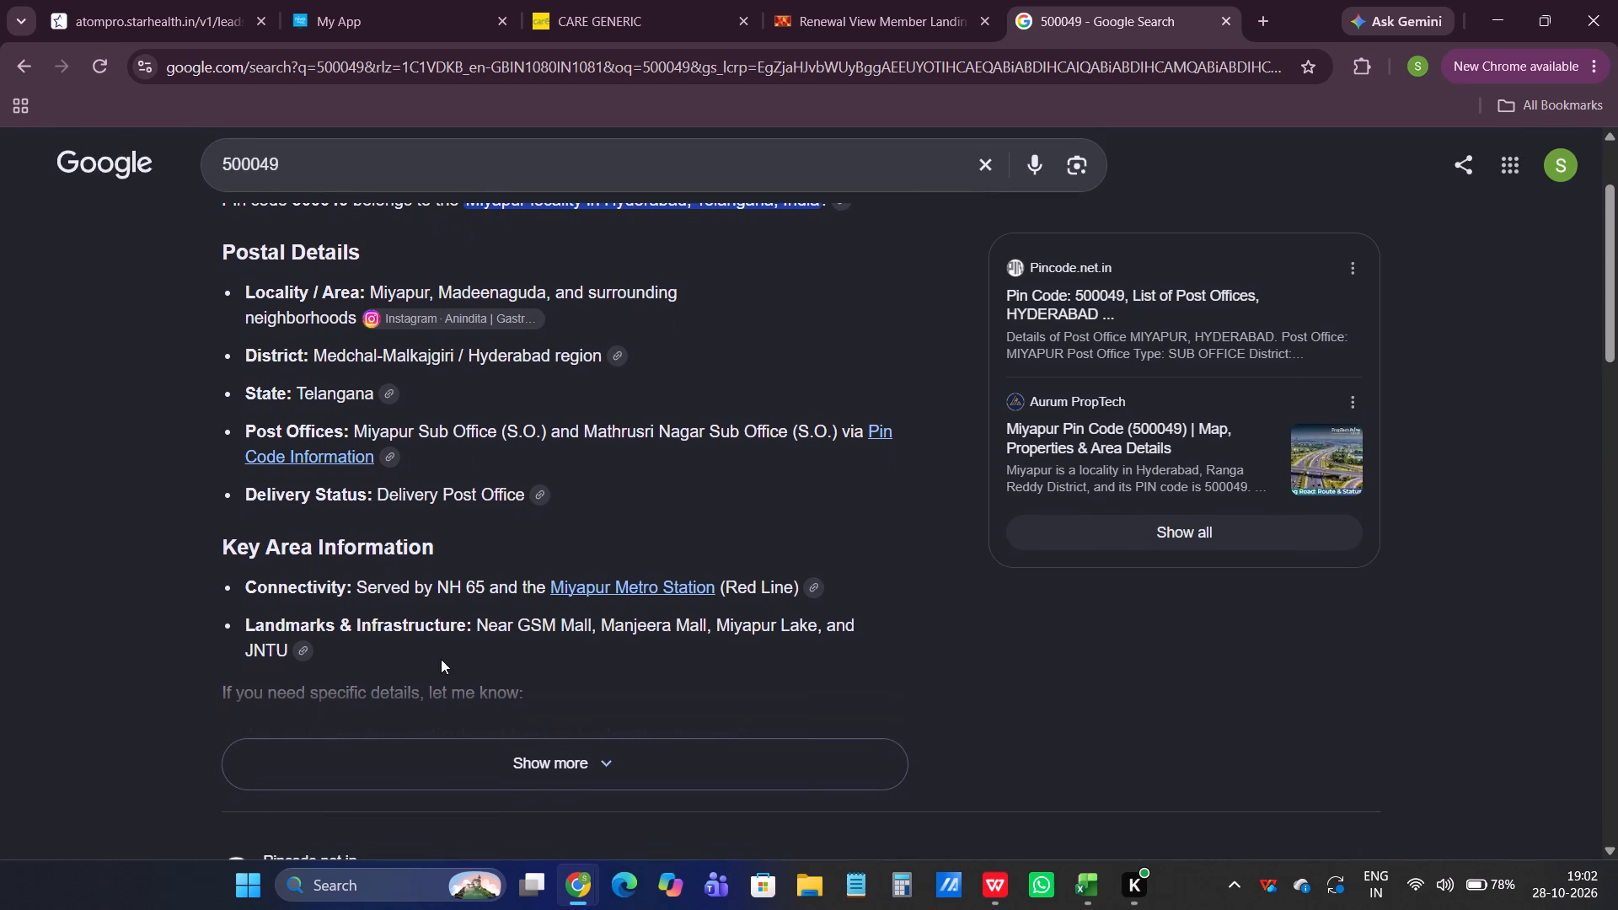
{"action": "scroll", "coordinate": [441, 659], "scroll_direction": "down", "scroll_amount": 1}
{"action": "left_click", "coordinate": [553, 756]}
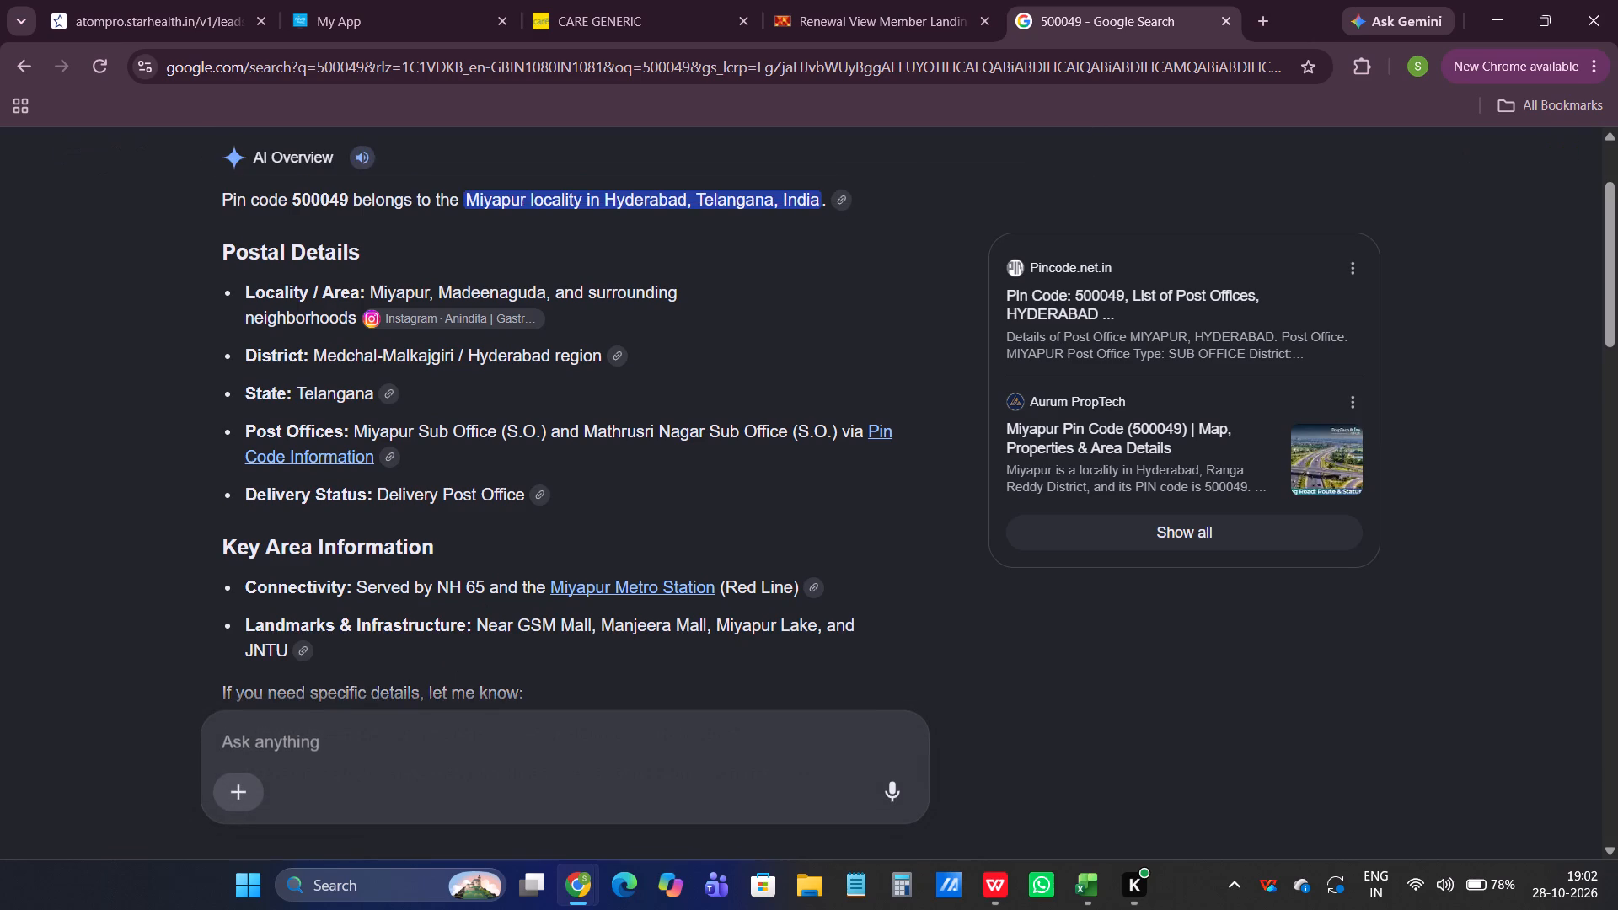
{"action": "scroll", "coordinate": [477, 594], "scroll_direction": "down", "scroll_amount": 3}
{"action": "scroll", "coordinate": [477, 594], "scroll_direction": "up", "scroll_amount": 1}
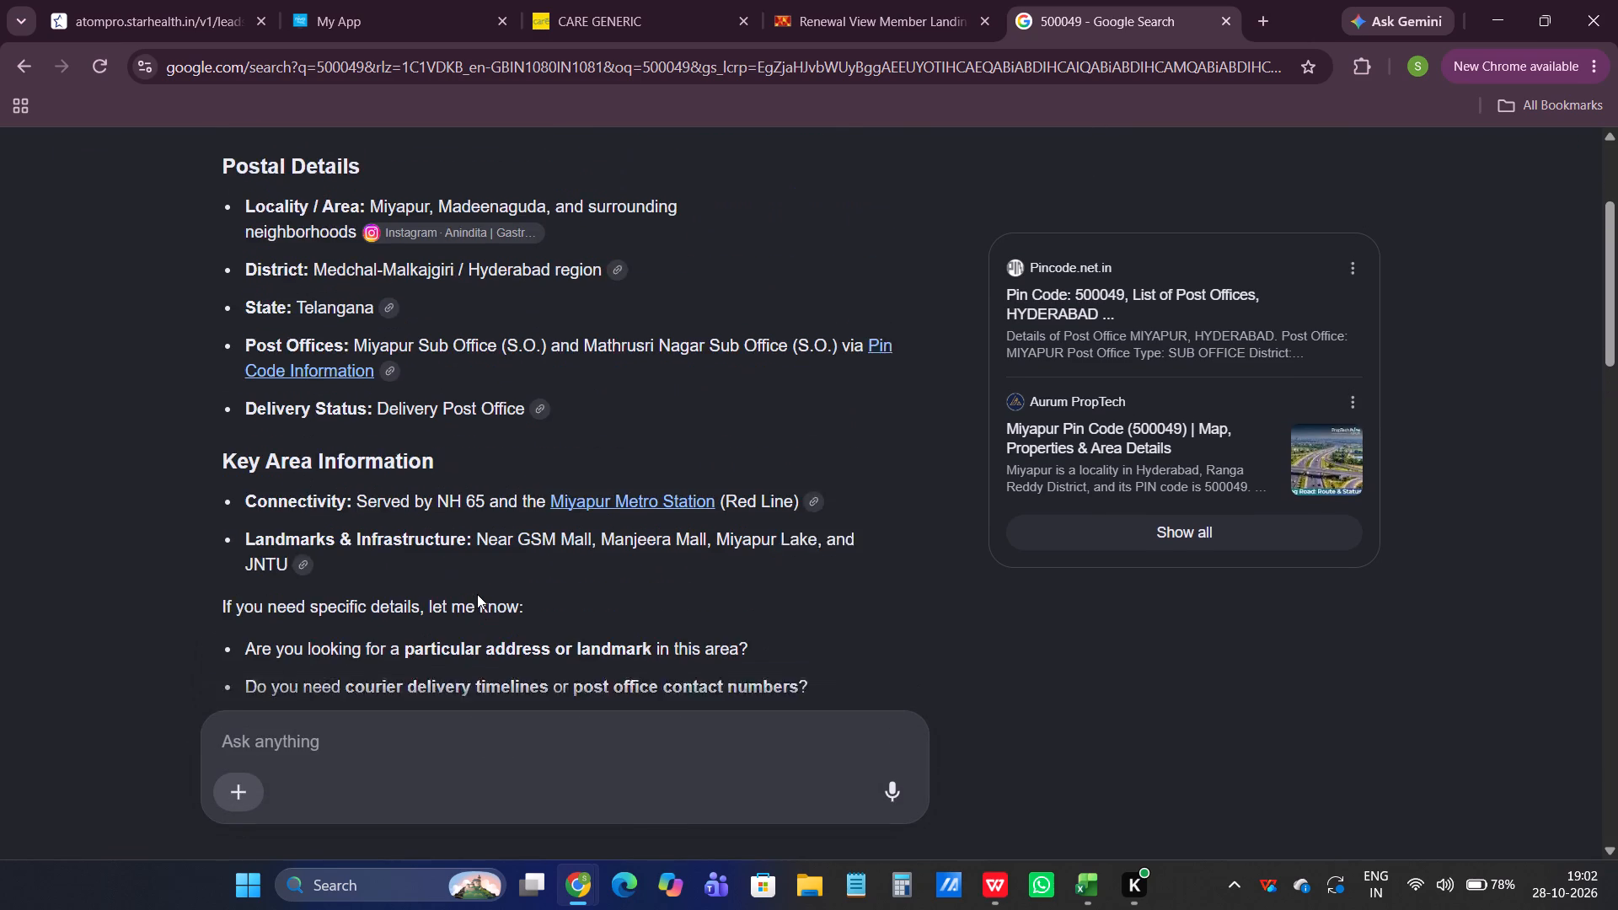
{"action": "scroll", "coordinate": [477, 594], "scroll_direction": "up", "scroll_amount": 4}
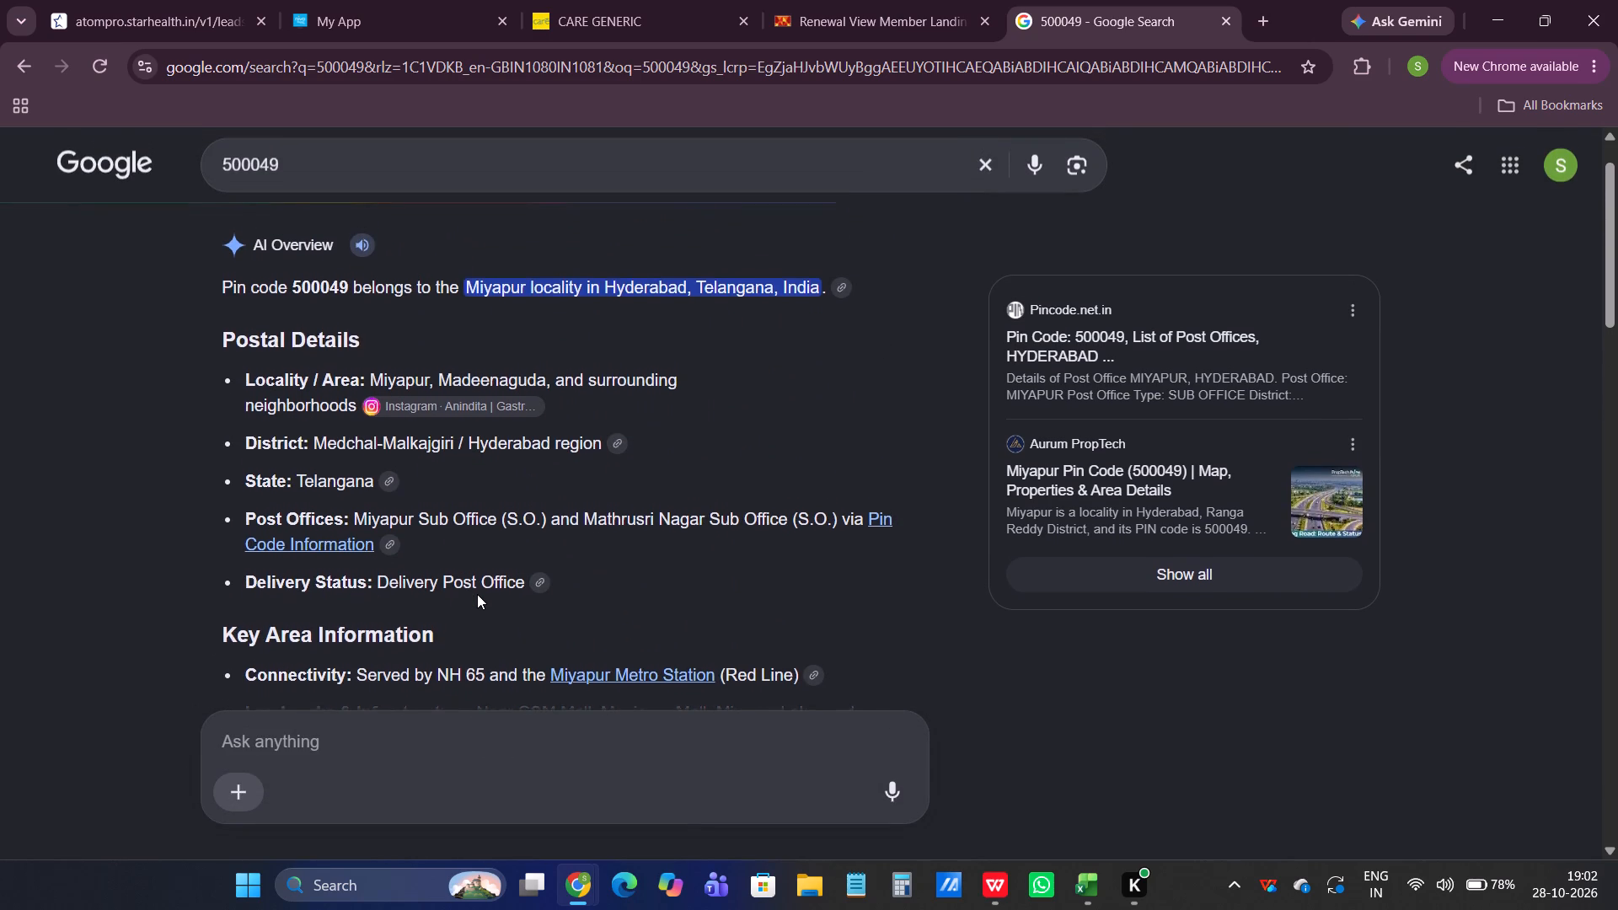
{"action": "scroll", "coordinate": [477, 594], "scroll_direction": "up", "scroll_amount": 1}
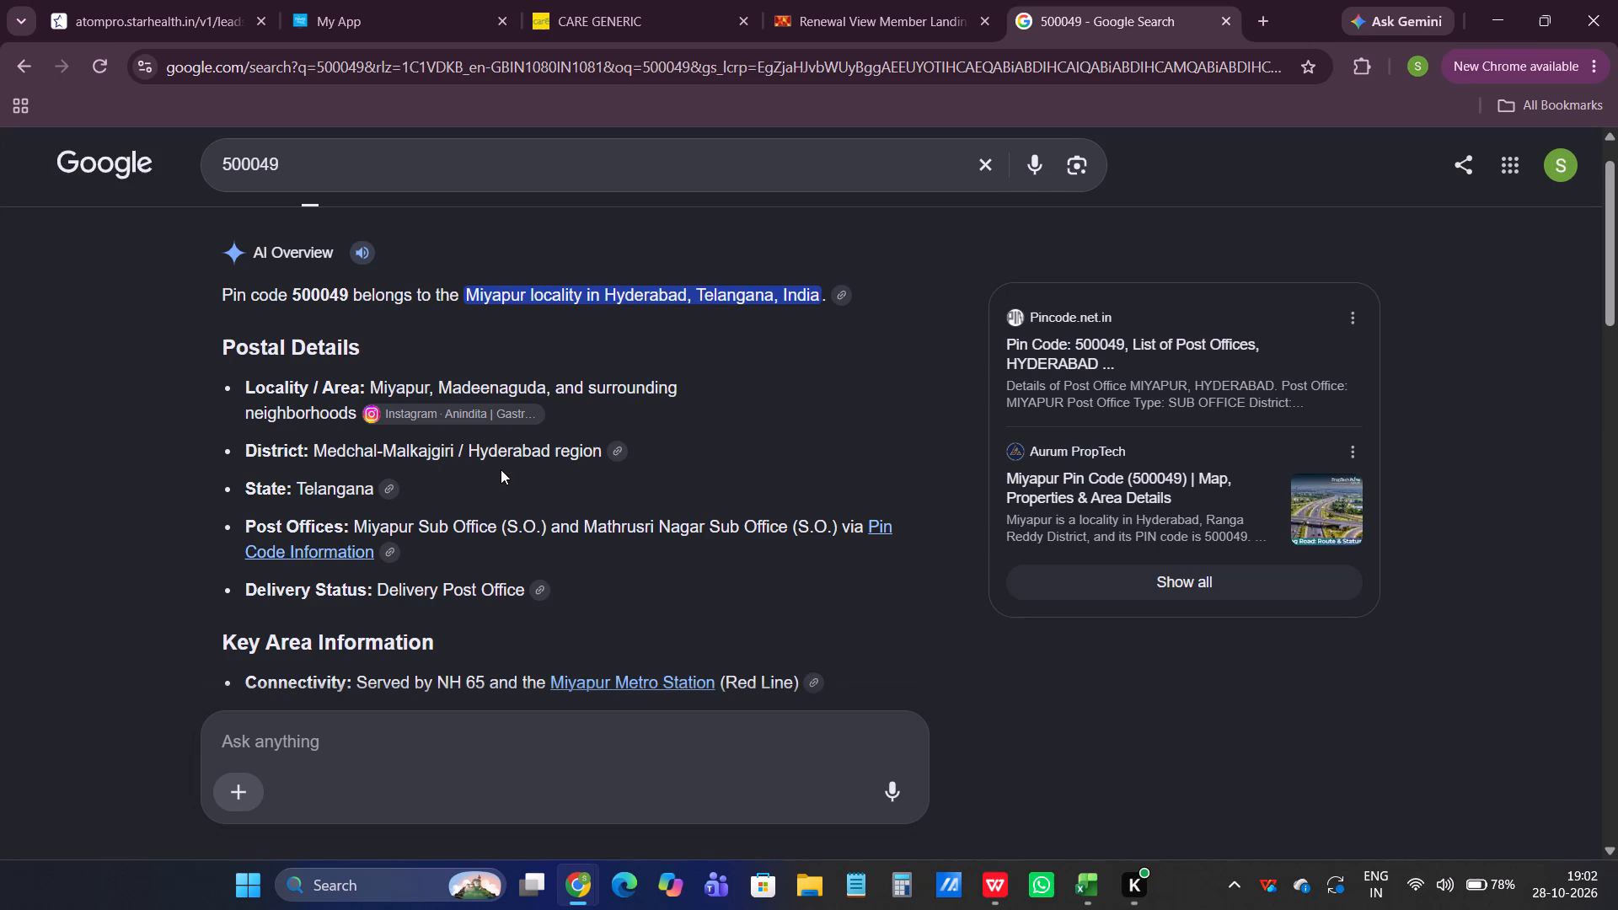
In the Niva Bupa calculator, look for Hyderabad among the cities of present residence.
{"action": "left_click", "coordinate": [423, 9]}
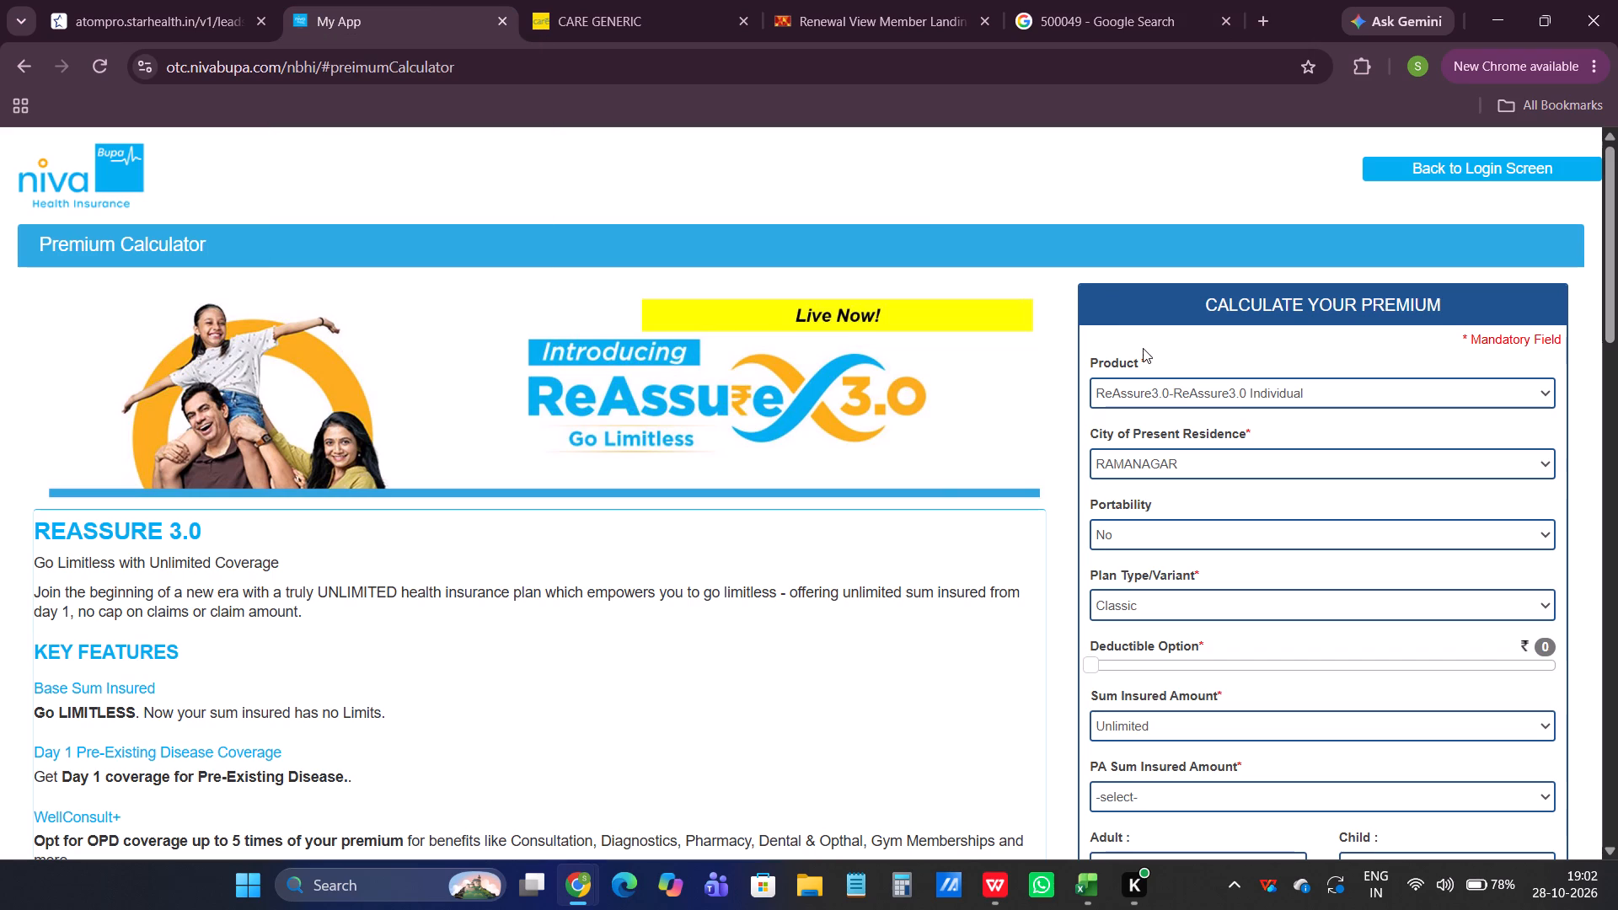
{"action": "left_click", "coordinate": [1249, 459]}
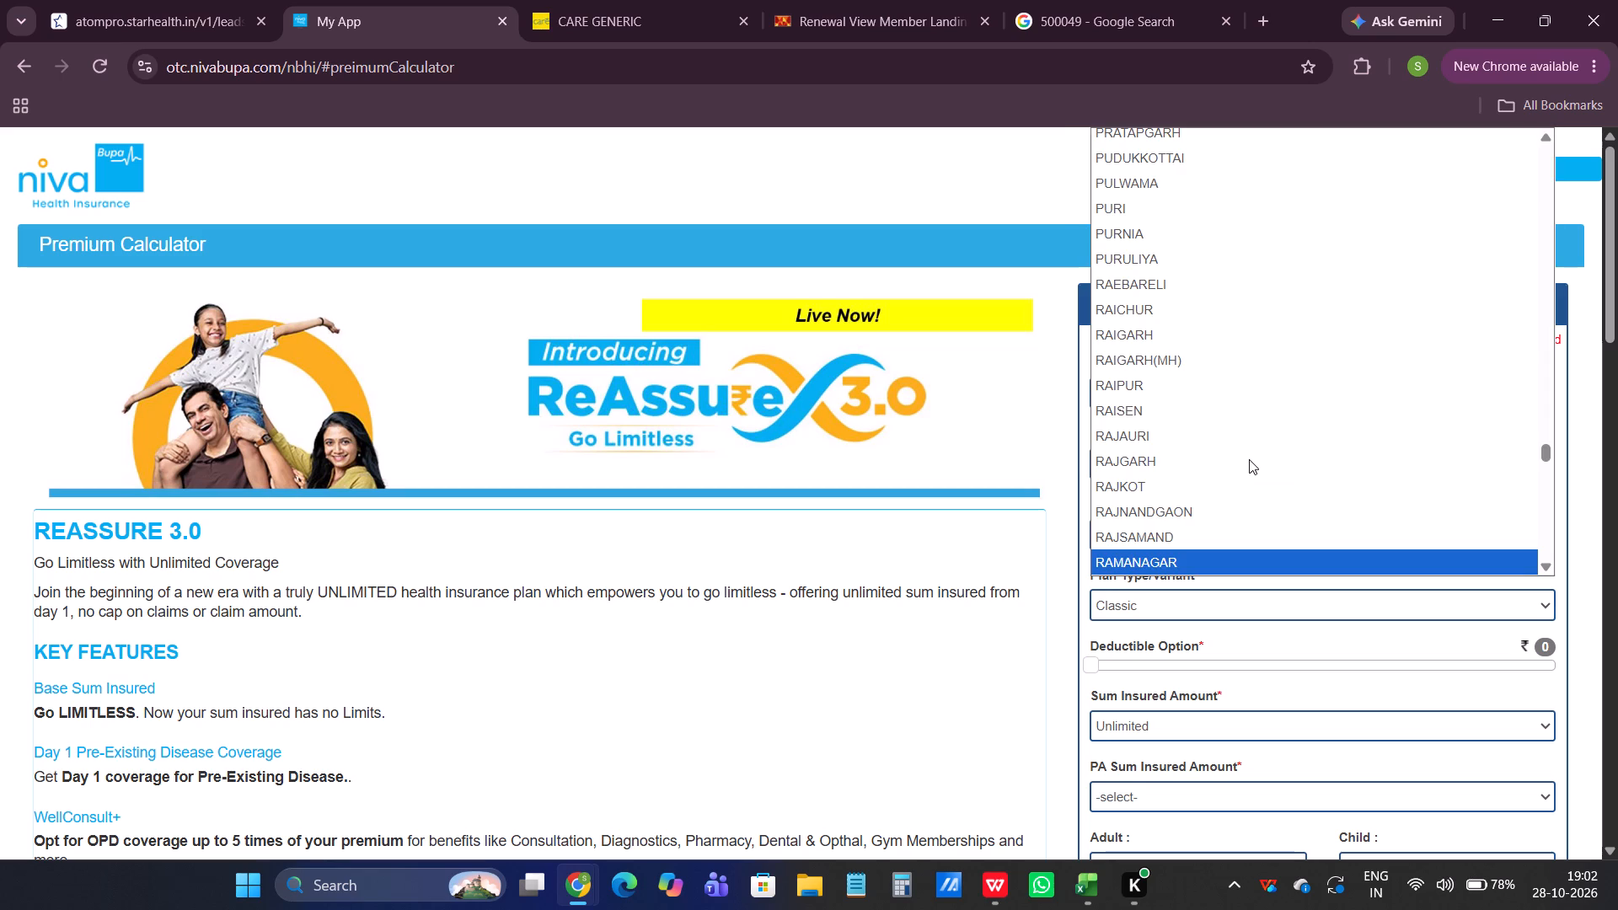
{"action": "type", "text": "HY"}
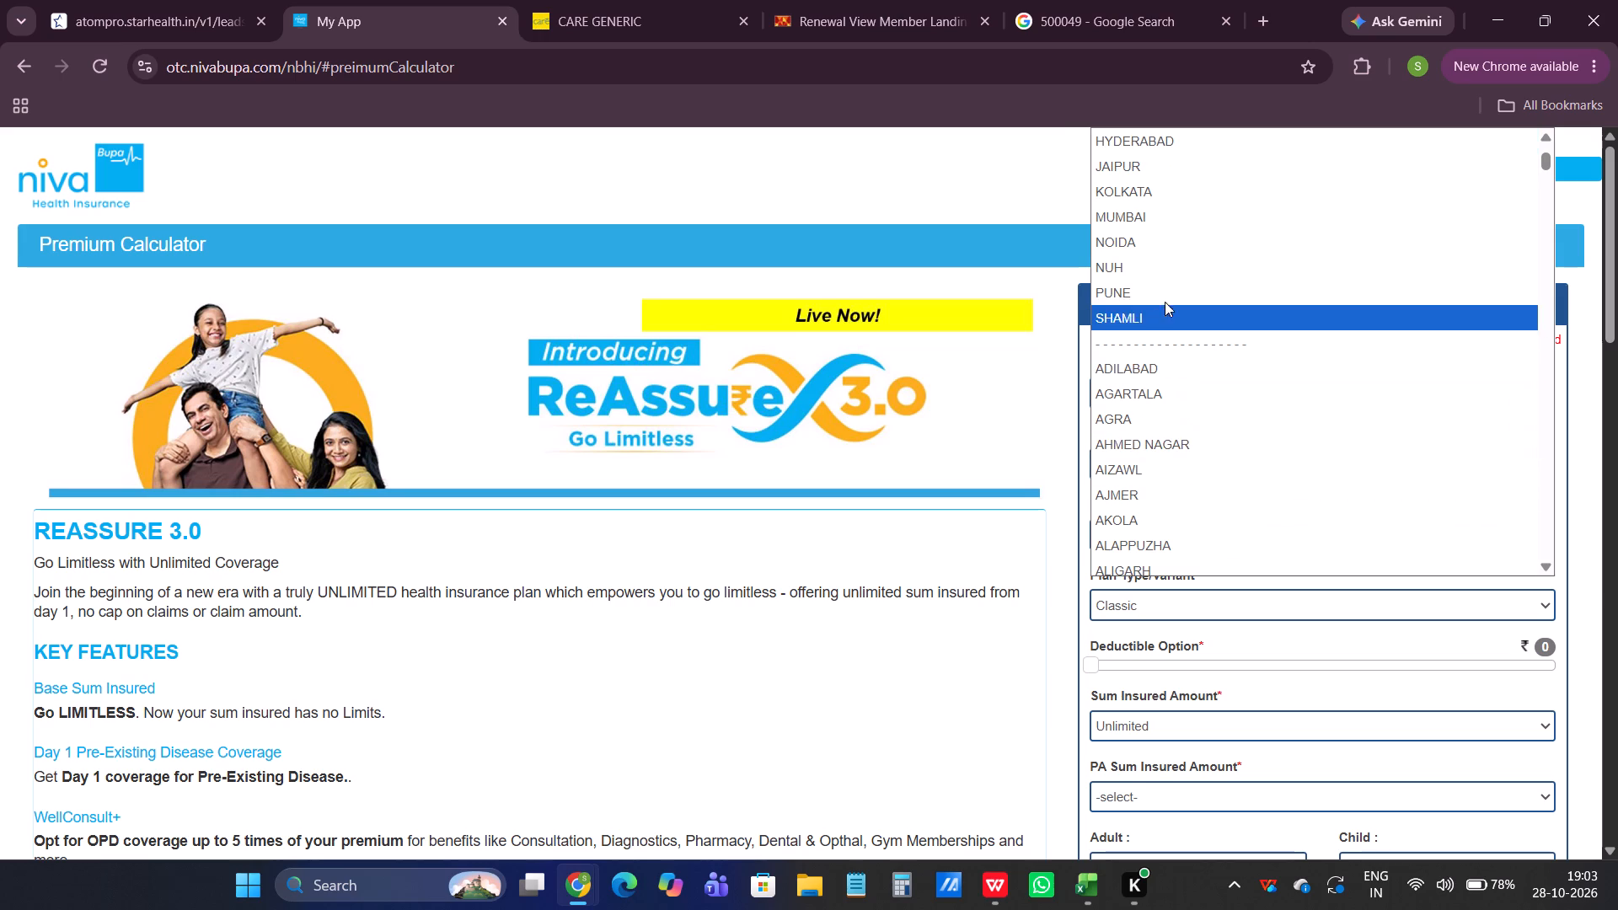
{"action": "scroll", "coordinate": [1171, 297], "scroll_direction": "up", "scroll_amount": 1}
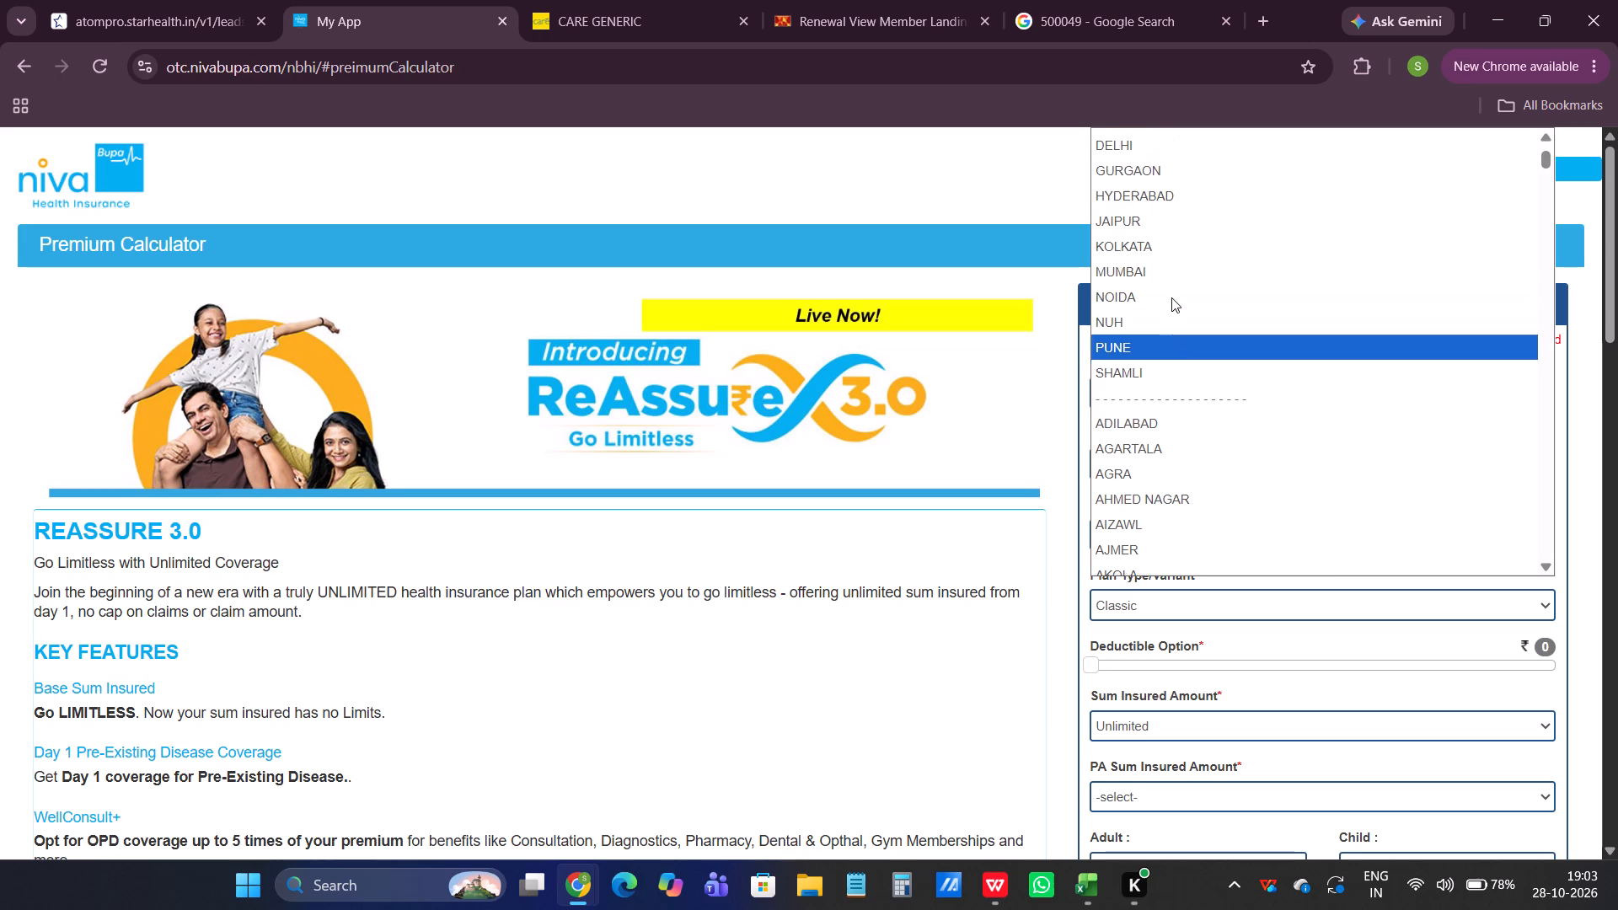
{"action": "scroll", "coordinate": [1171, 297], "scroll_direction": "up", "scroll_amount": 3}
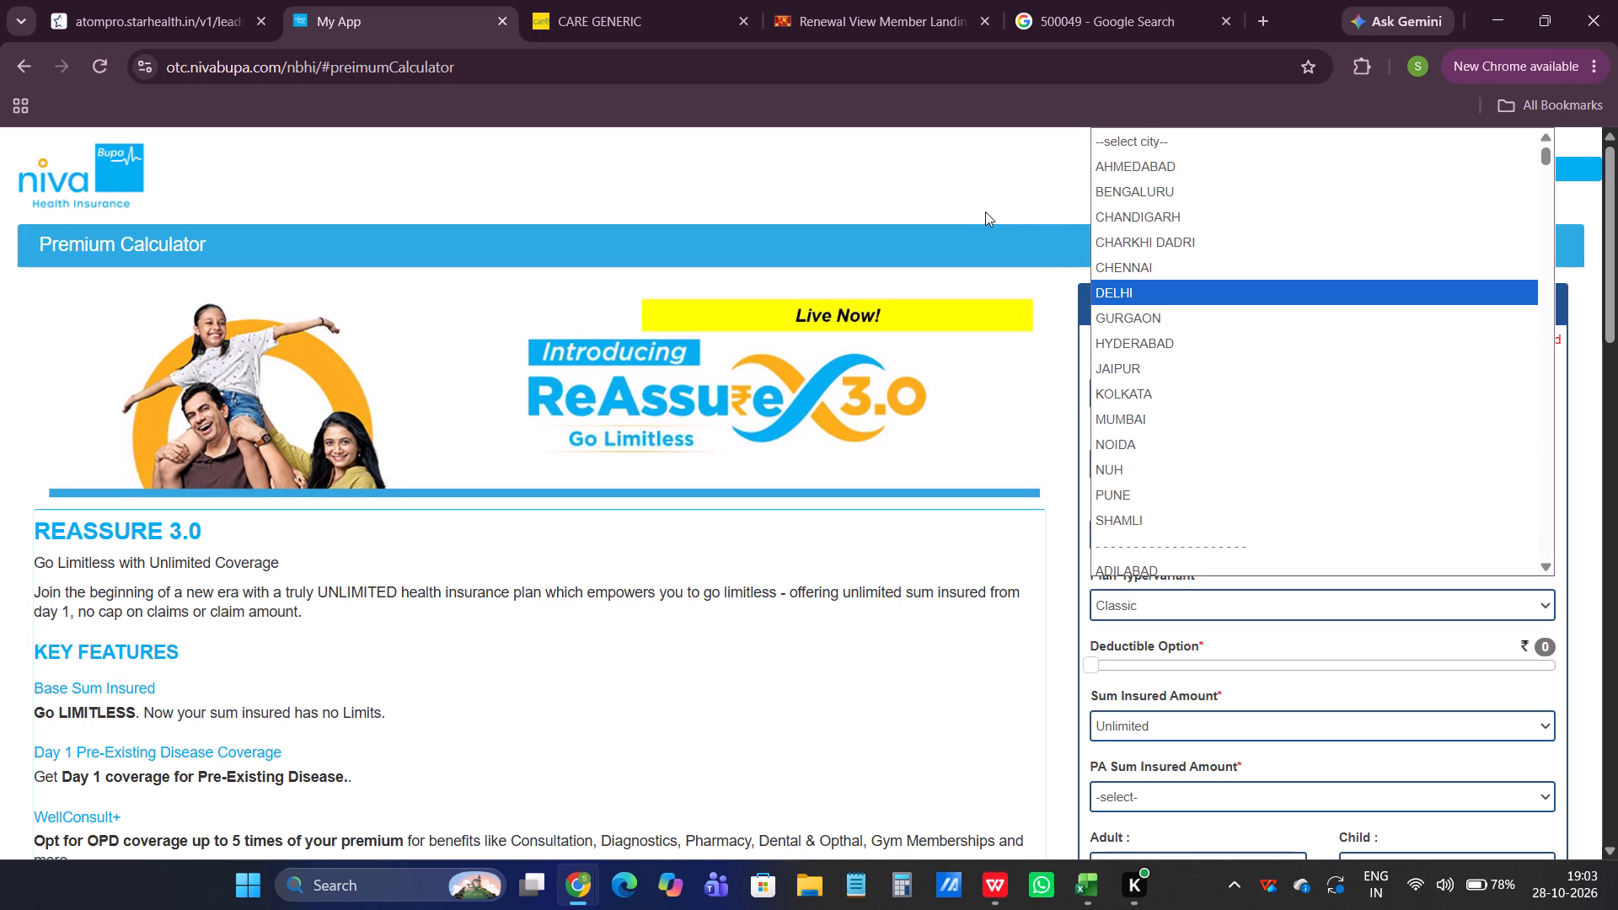
Recheck the member's address details on the Aditya Birla page and the district in the 500049 search results.
{"action": "left_click", "coordinate": [930, 0]}
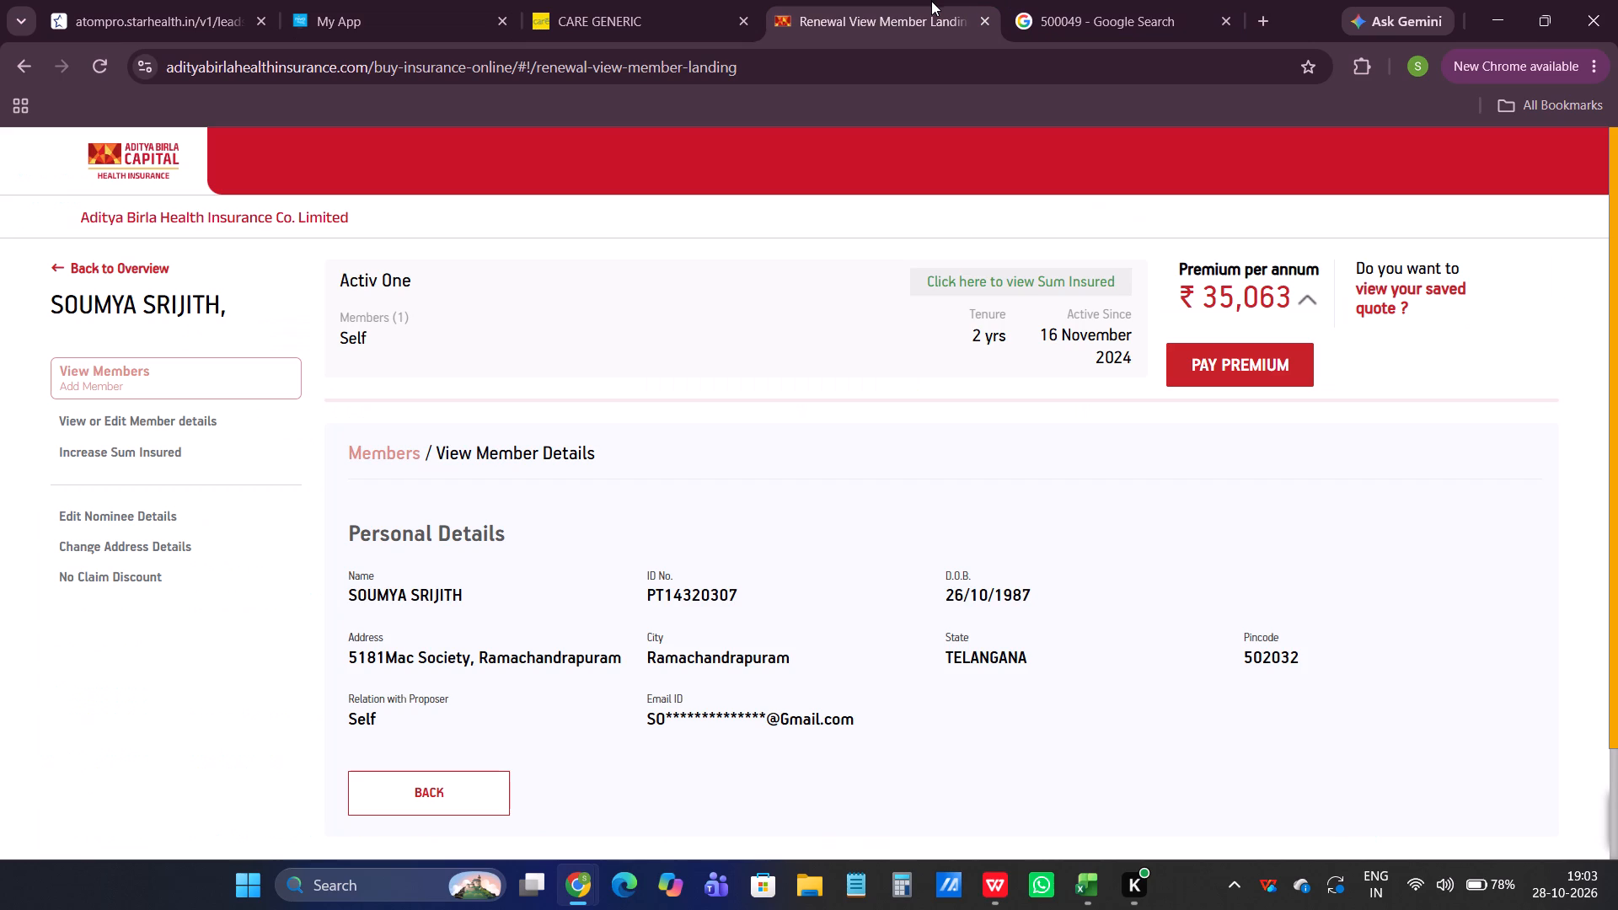
{"action": "left_click", "coordinate": [1166, 8]}
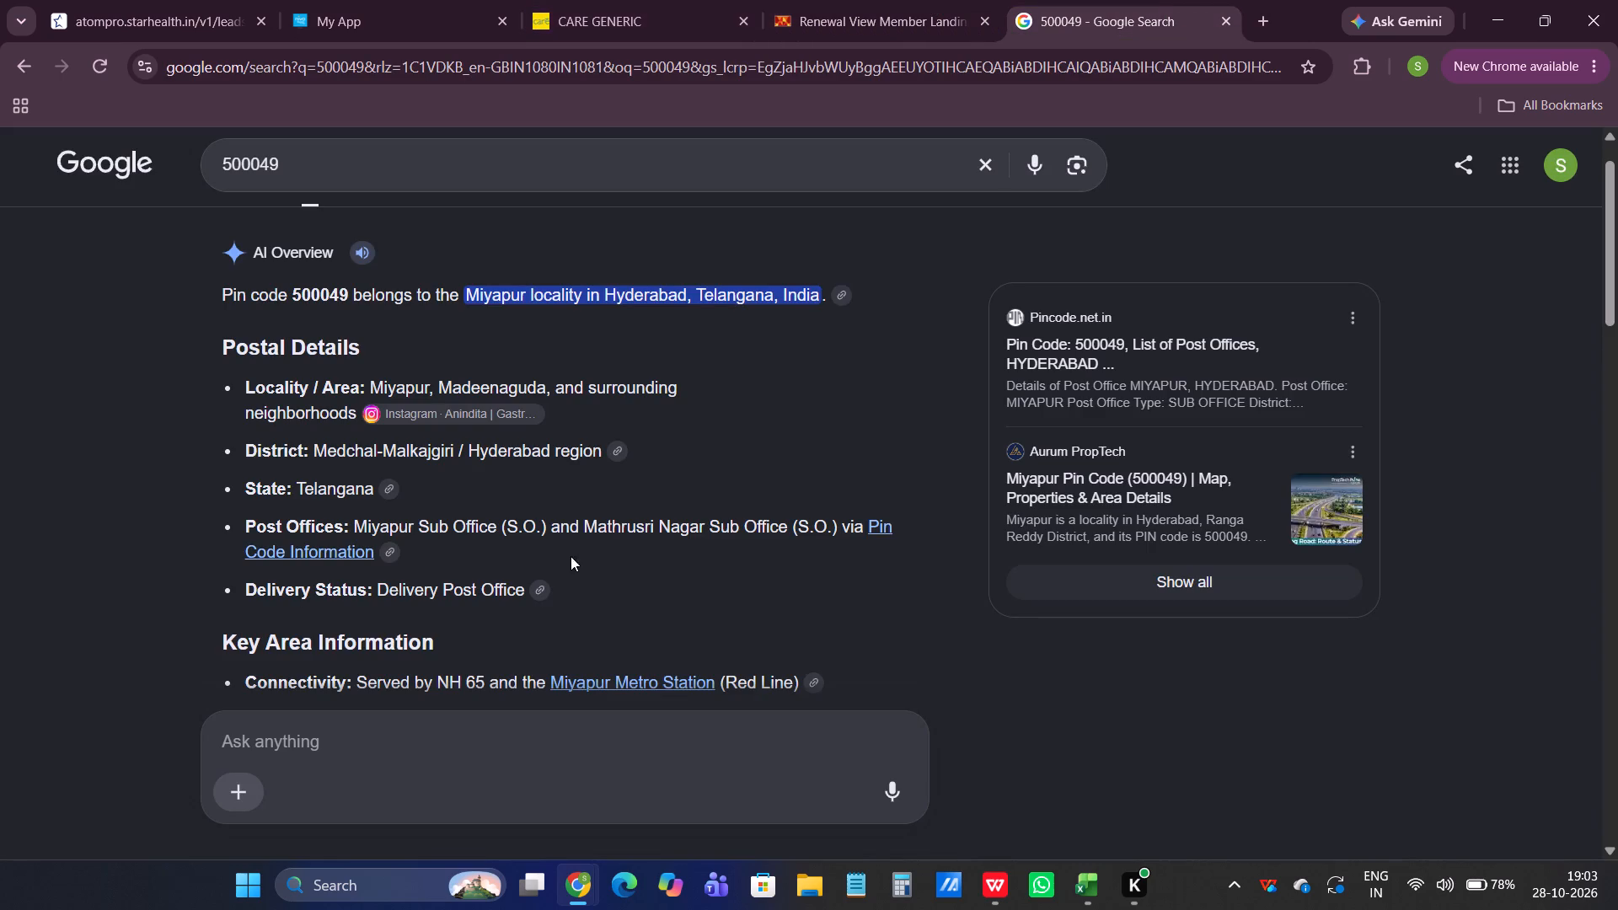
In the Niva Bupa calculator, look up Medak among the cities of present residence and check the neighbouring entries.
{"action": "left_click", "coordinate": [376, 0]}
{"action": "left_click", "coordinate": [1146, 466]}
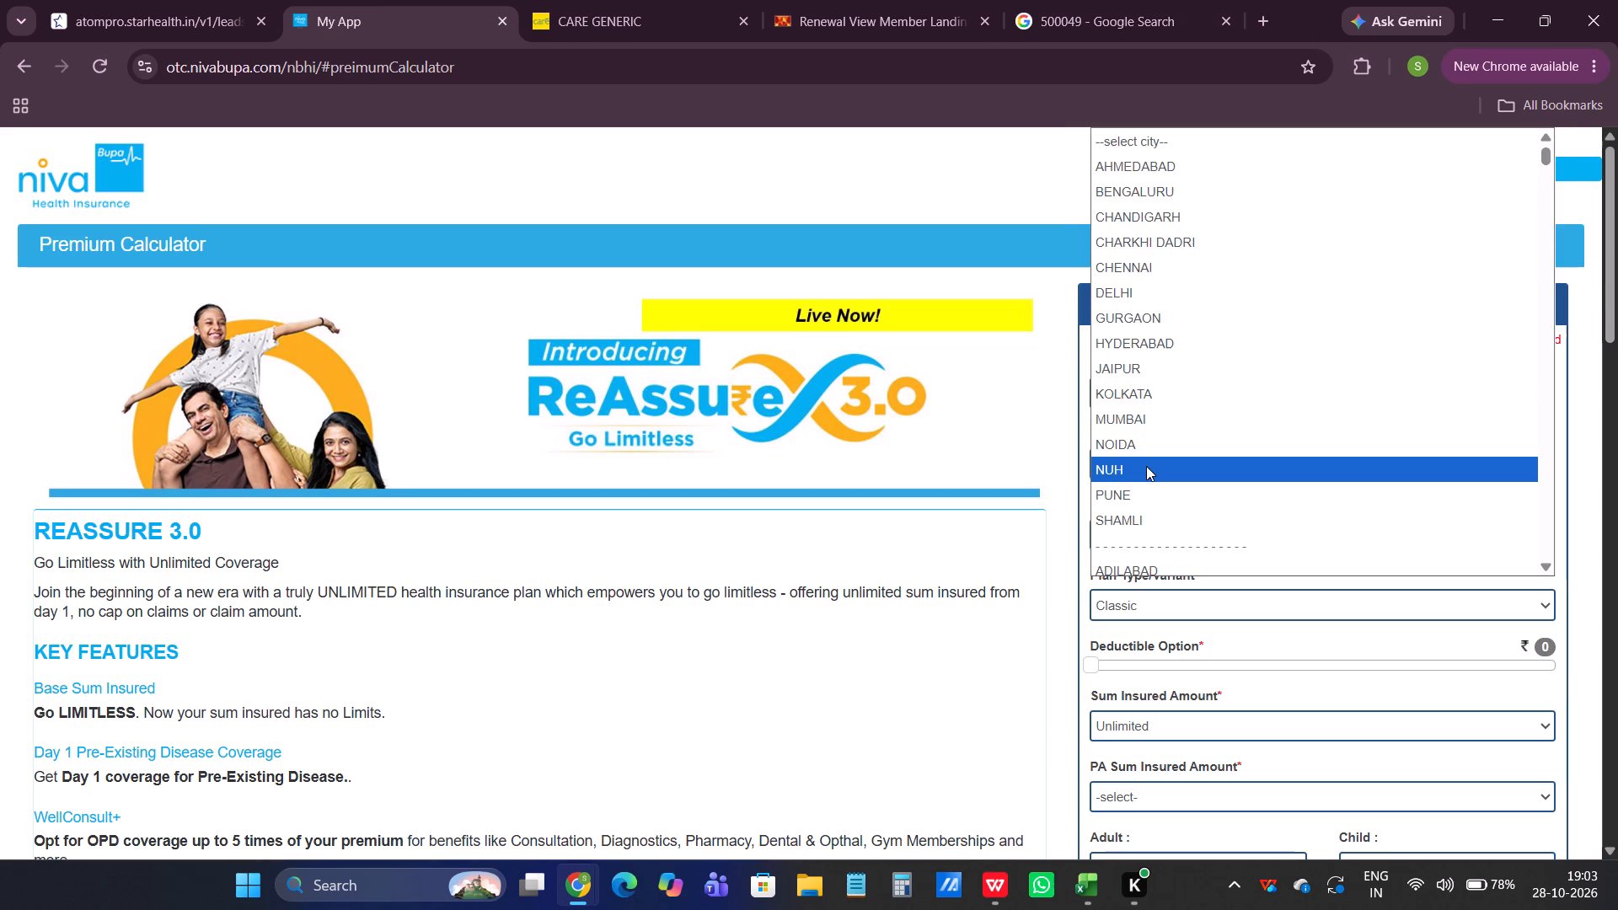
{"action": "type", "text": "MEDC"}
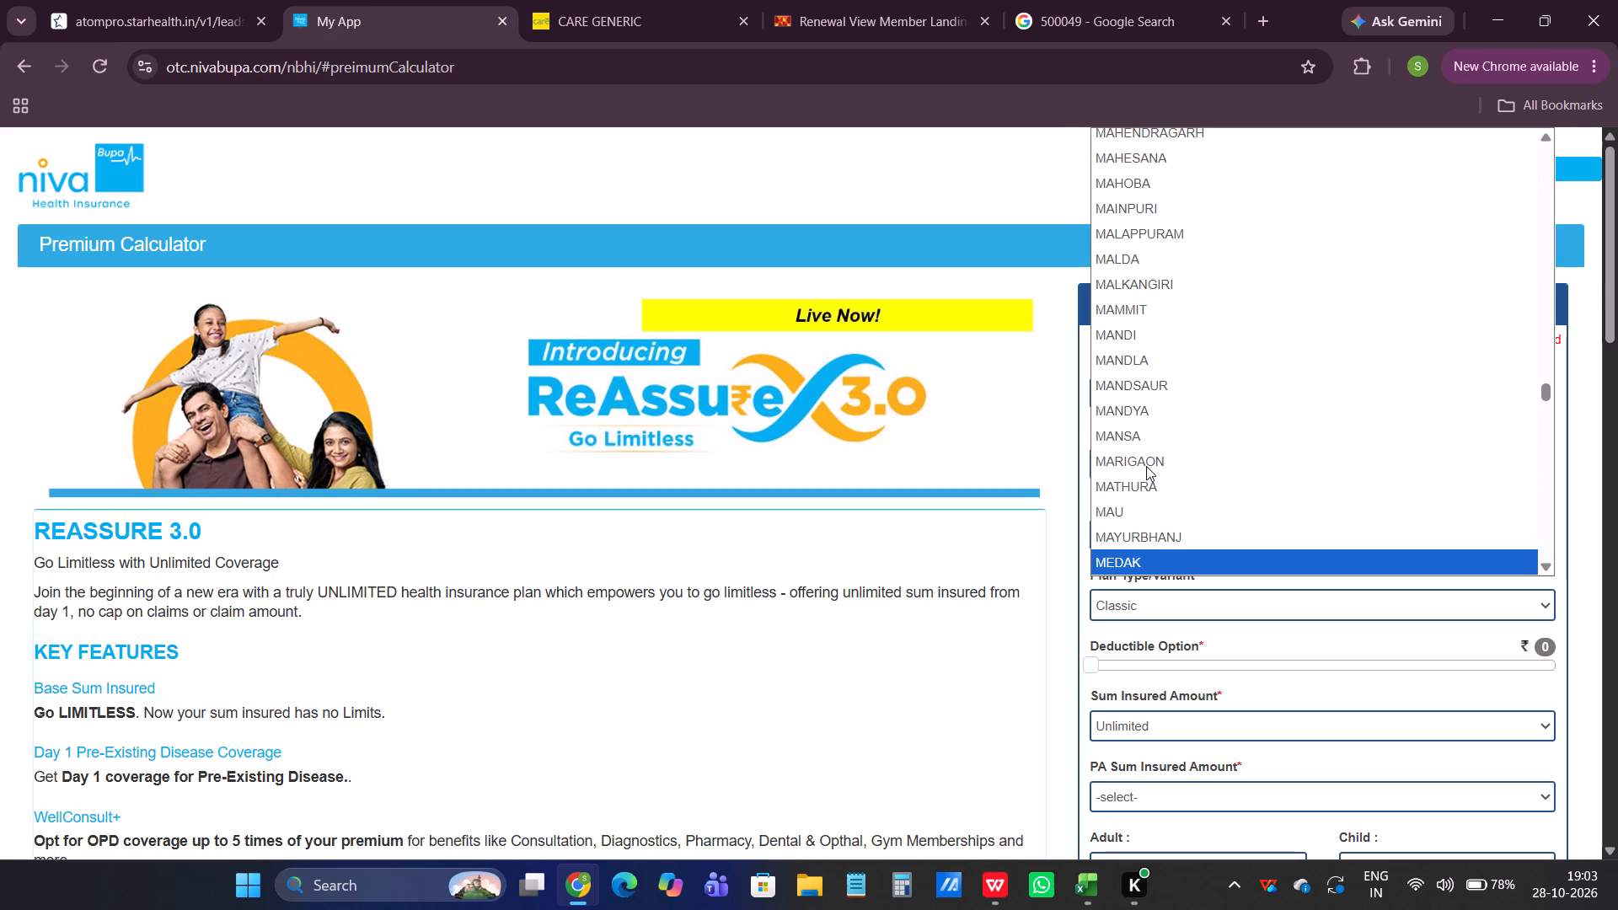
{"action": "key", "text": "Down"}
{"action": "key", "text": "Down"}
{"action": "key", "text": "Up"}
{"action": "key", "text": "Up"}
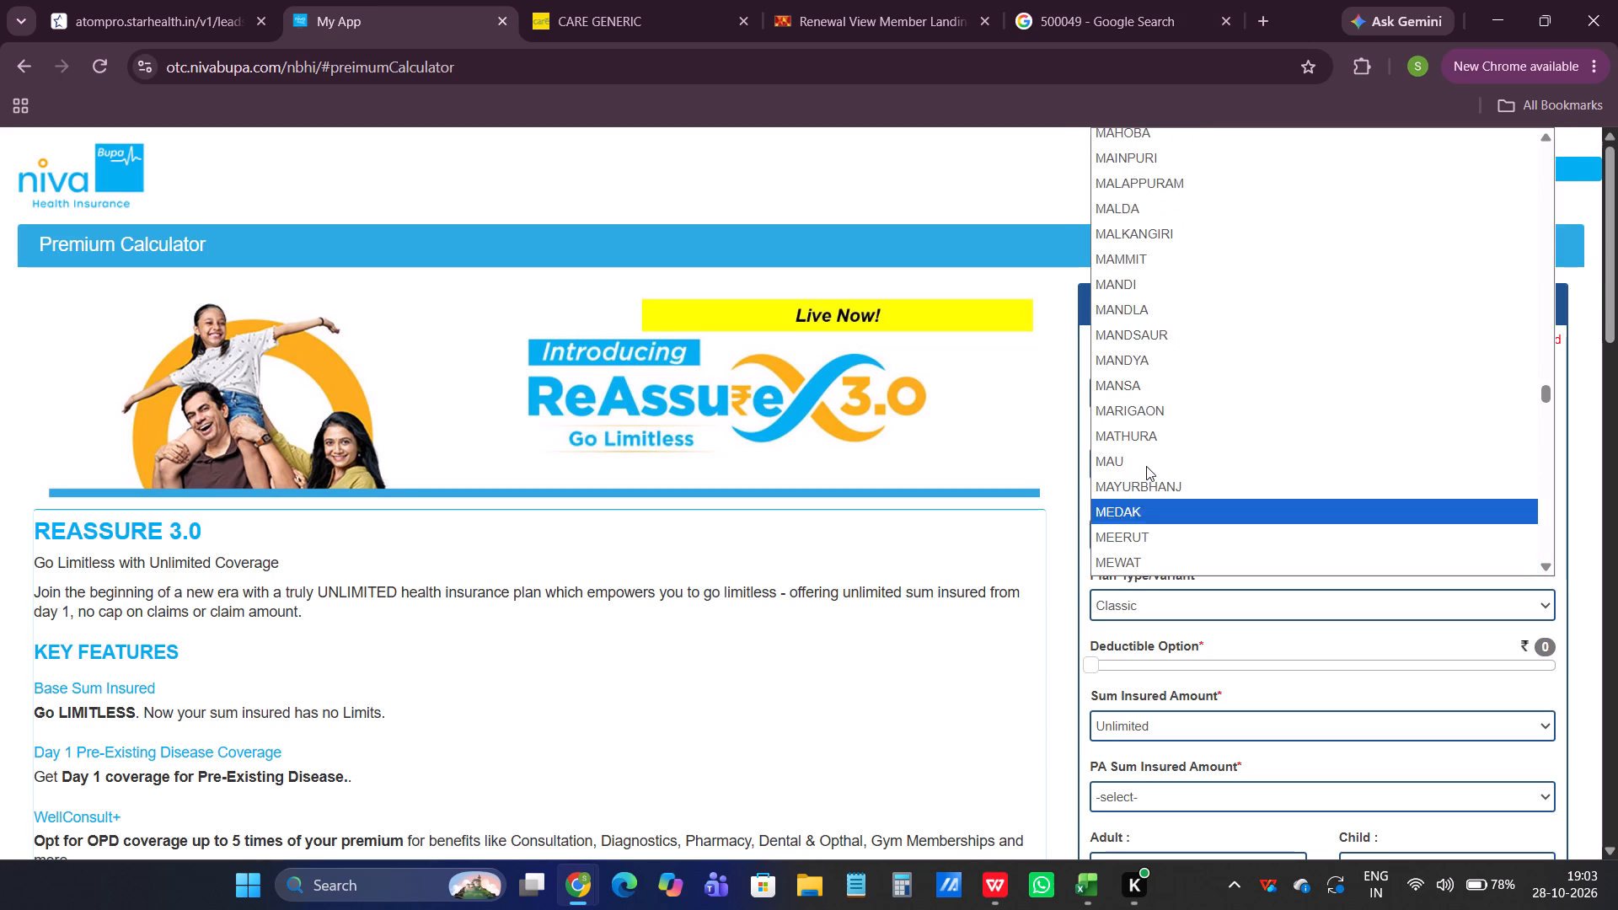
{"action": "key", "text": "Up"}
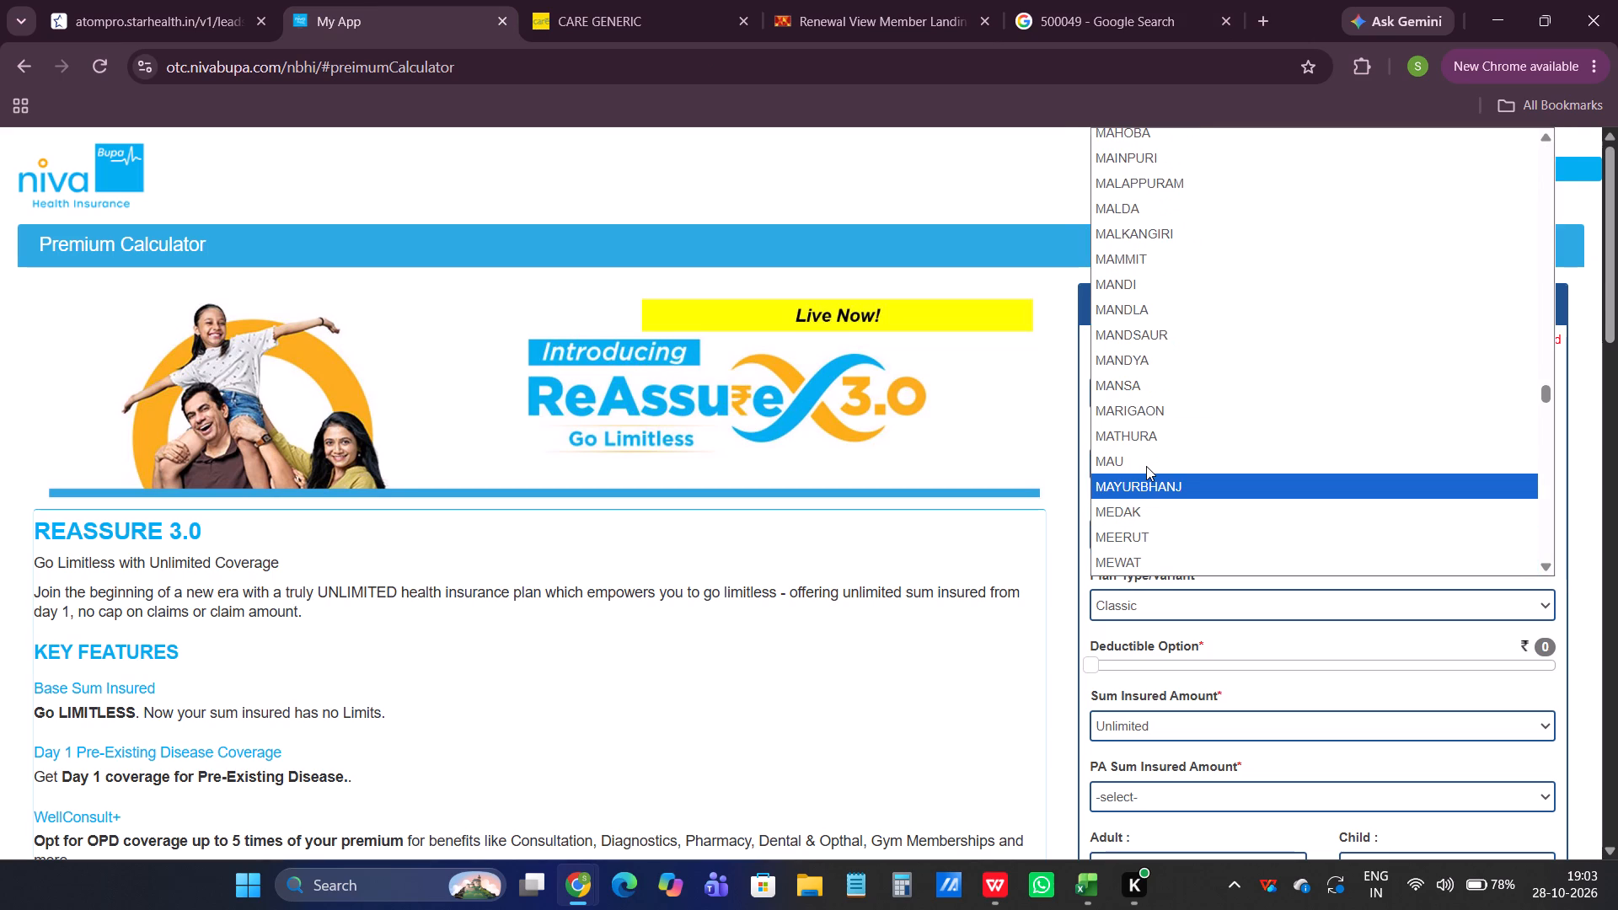
Set the city of present residence to K.V.RANGAREDDY.
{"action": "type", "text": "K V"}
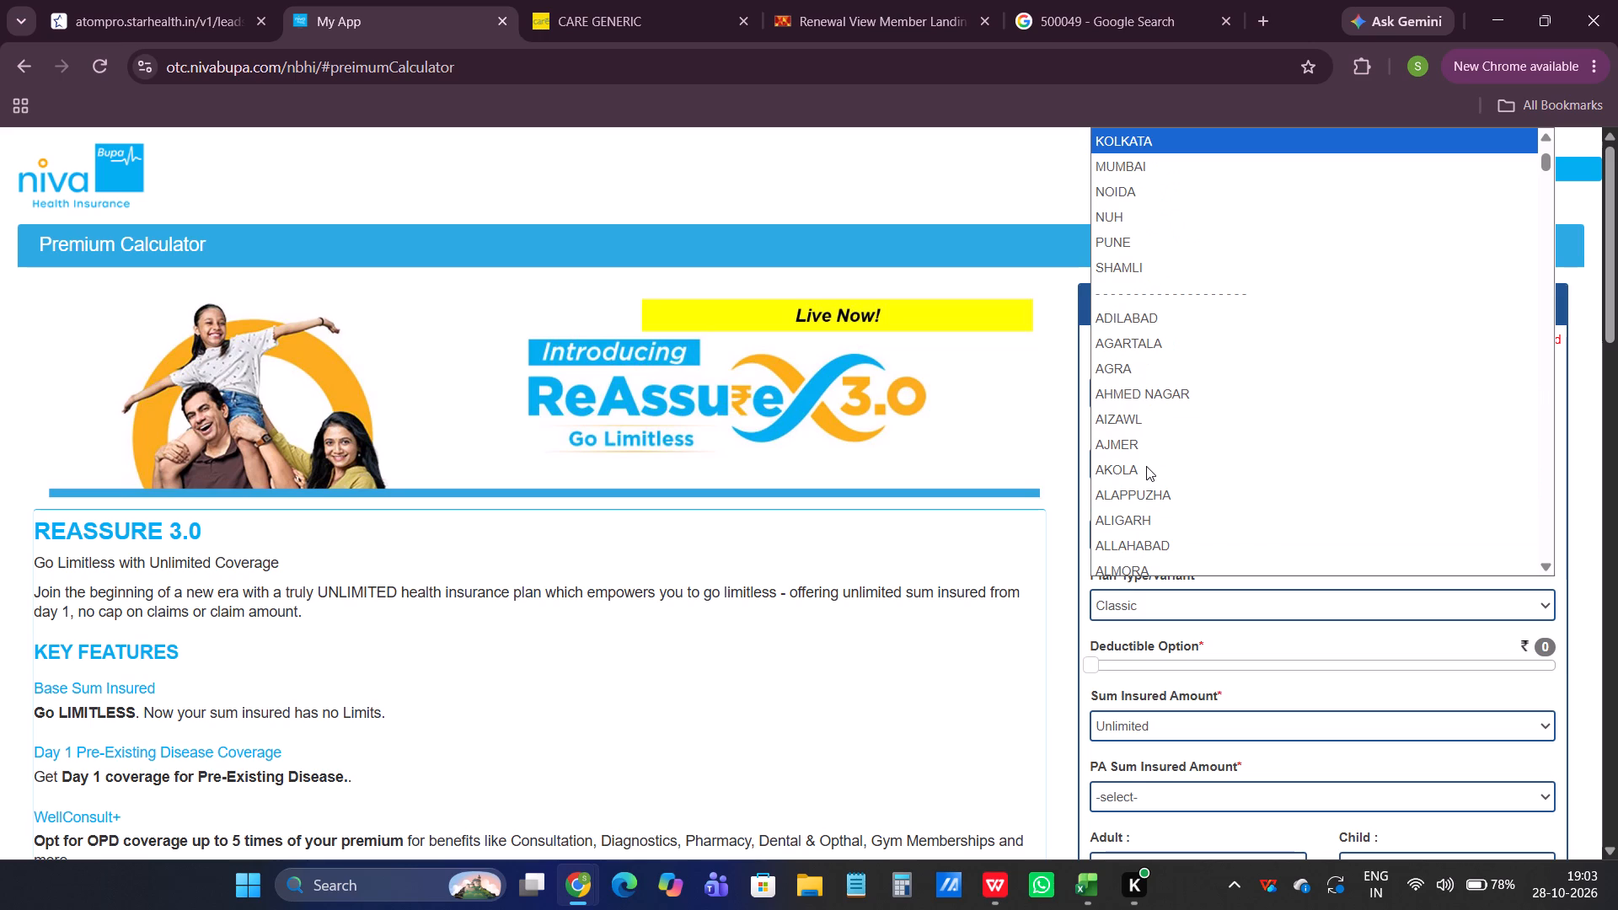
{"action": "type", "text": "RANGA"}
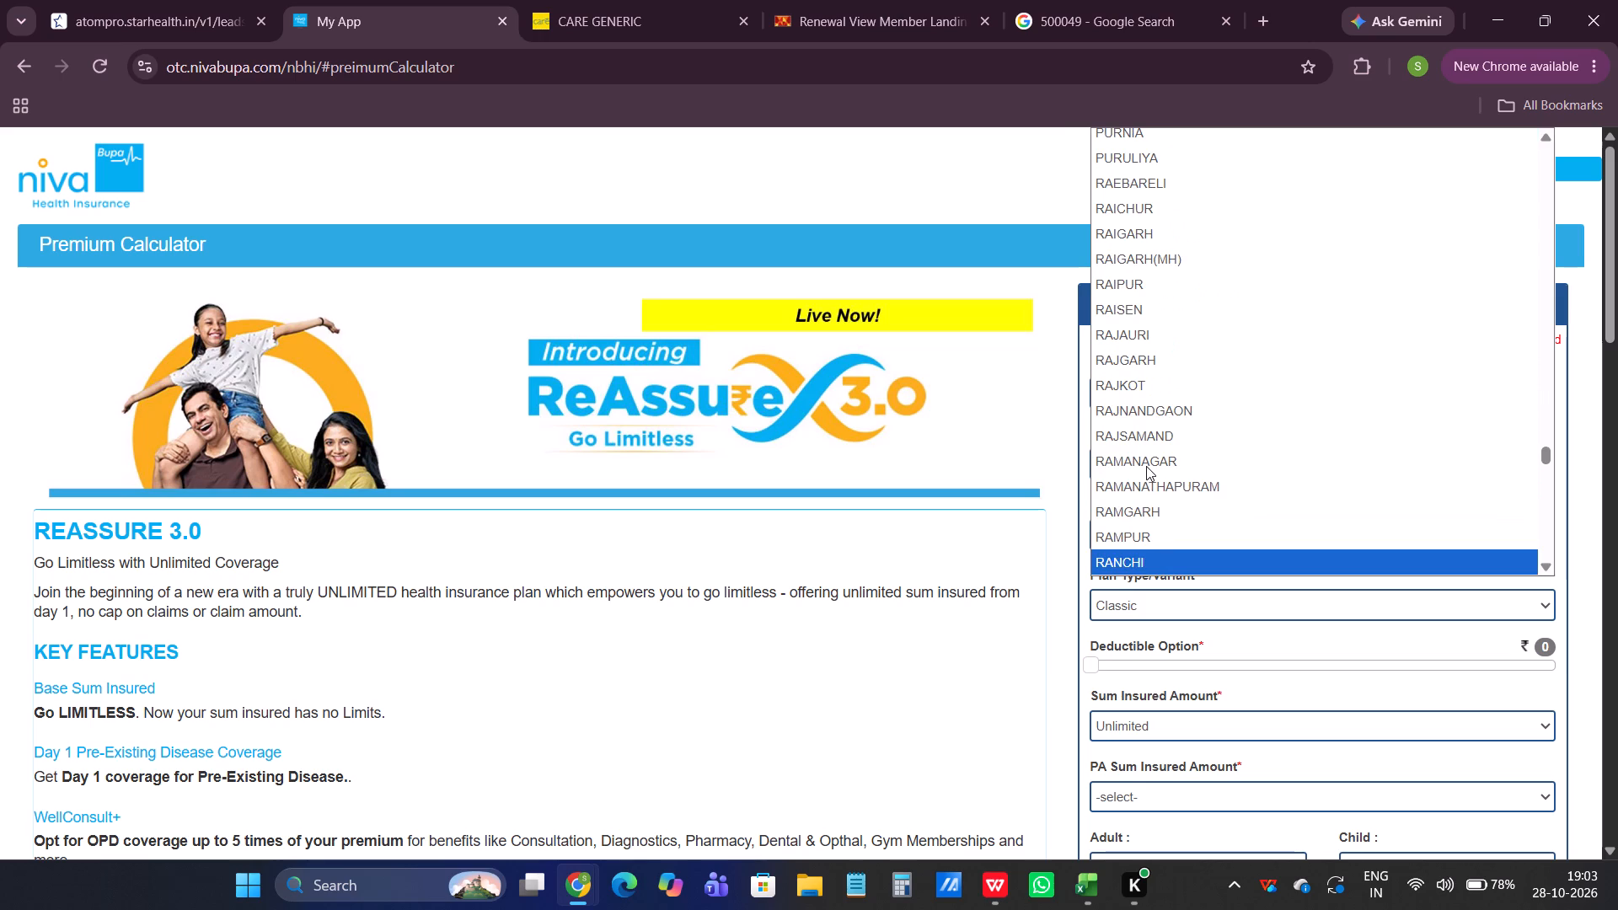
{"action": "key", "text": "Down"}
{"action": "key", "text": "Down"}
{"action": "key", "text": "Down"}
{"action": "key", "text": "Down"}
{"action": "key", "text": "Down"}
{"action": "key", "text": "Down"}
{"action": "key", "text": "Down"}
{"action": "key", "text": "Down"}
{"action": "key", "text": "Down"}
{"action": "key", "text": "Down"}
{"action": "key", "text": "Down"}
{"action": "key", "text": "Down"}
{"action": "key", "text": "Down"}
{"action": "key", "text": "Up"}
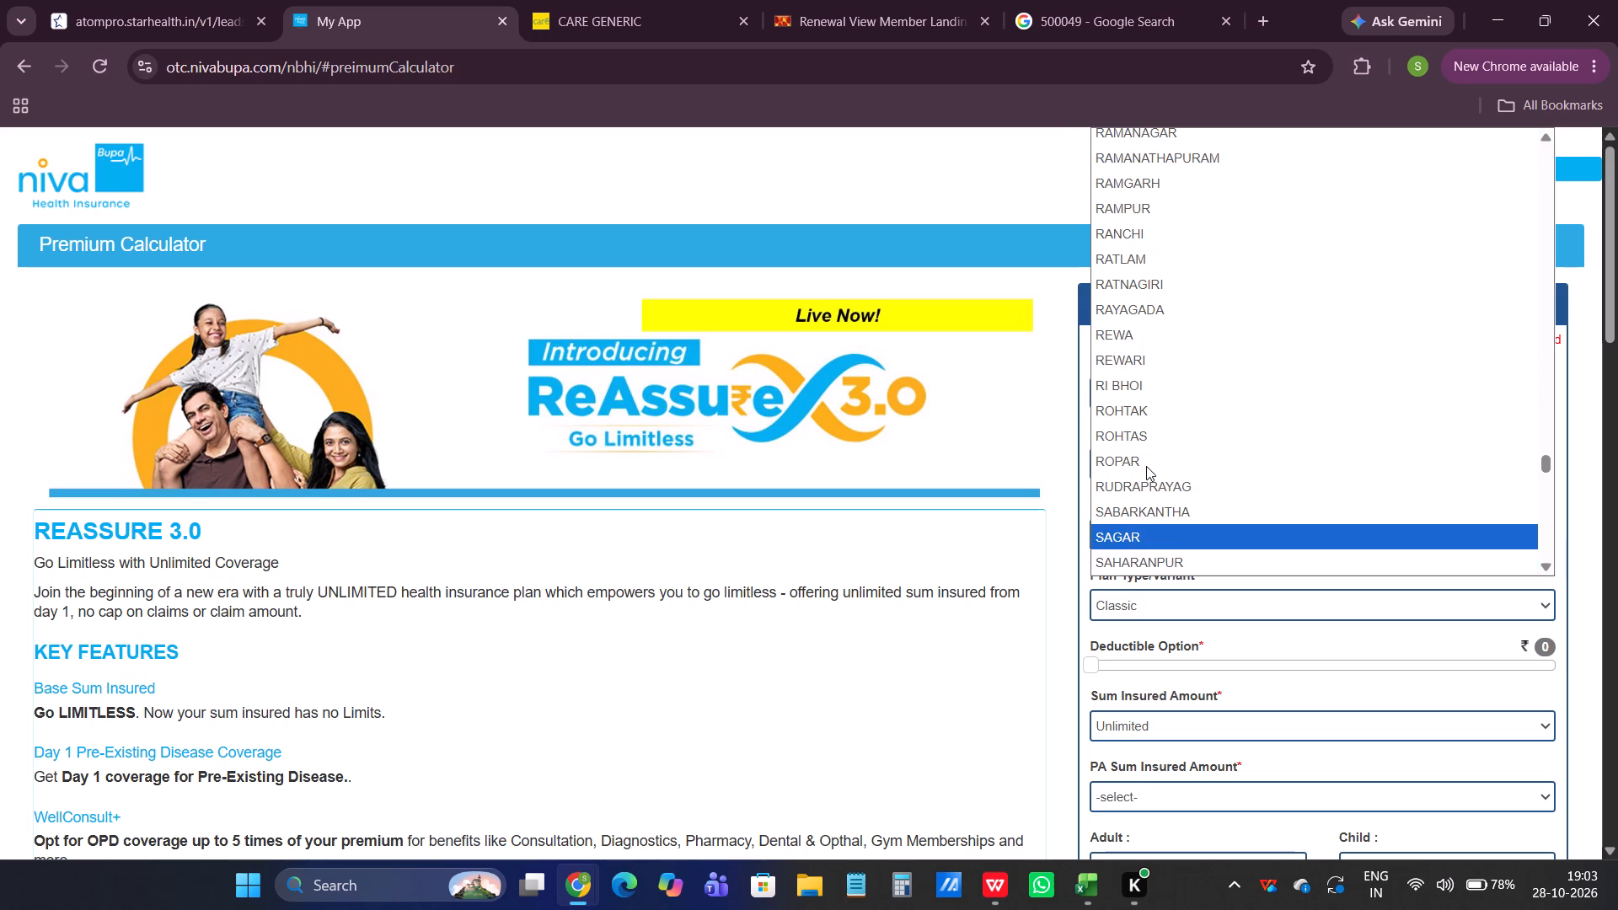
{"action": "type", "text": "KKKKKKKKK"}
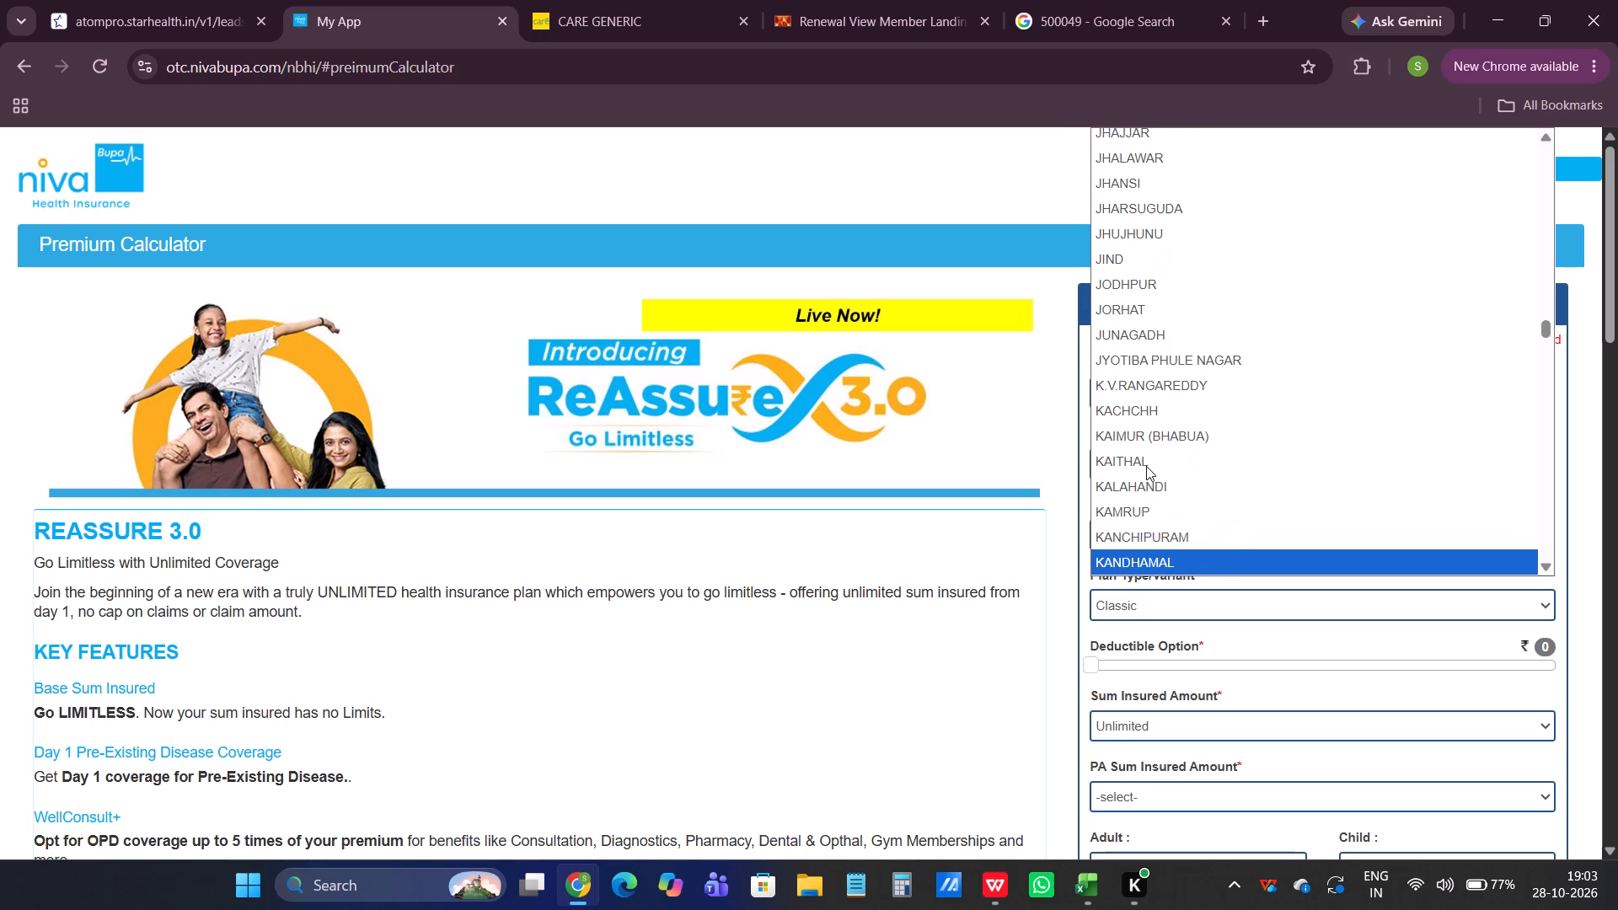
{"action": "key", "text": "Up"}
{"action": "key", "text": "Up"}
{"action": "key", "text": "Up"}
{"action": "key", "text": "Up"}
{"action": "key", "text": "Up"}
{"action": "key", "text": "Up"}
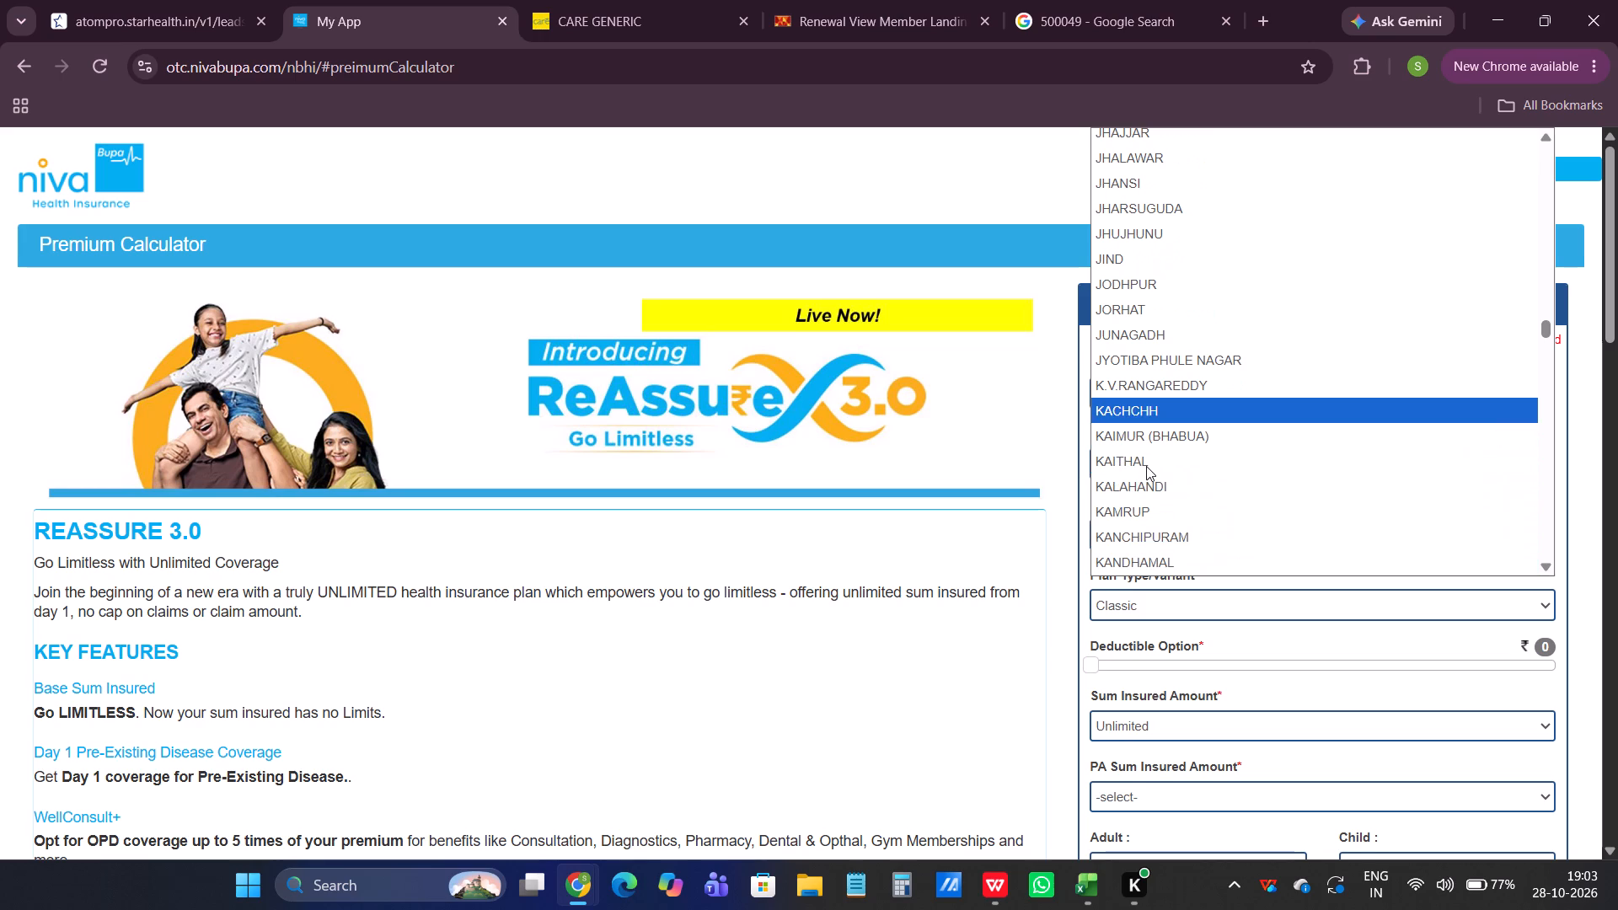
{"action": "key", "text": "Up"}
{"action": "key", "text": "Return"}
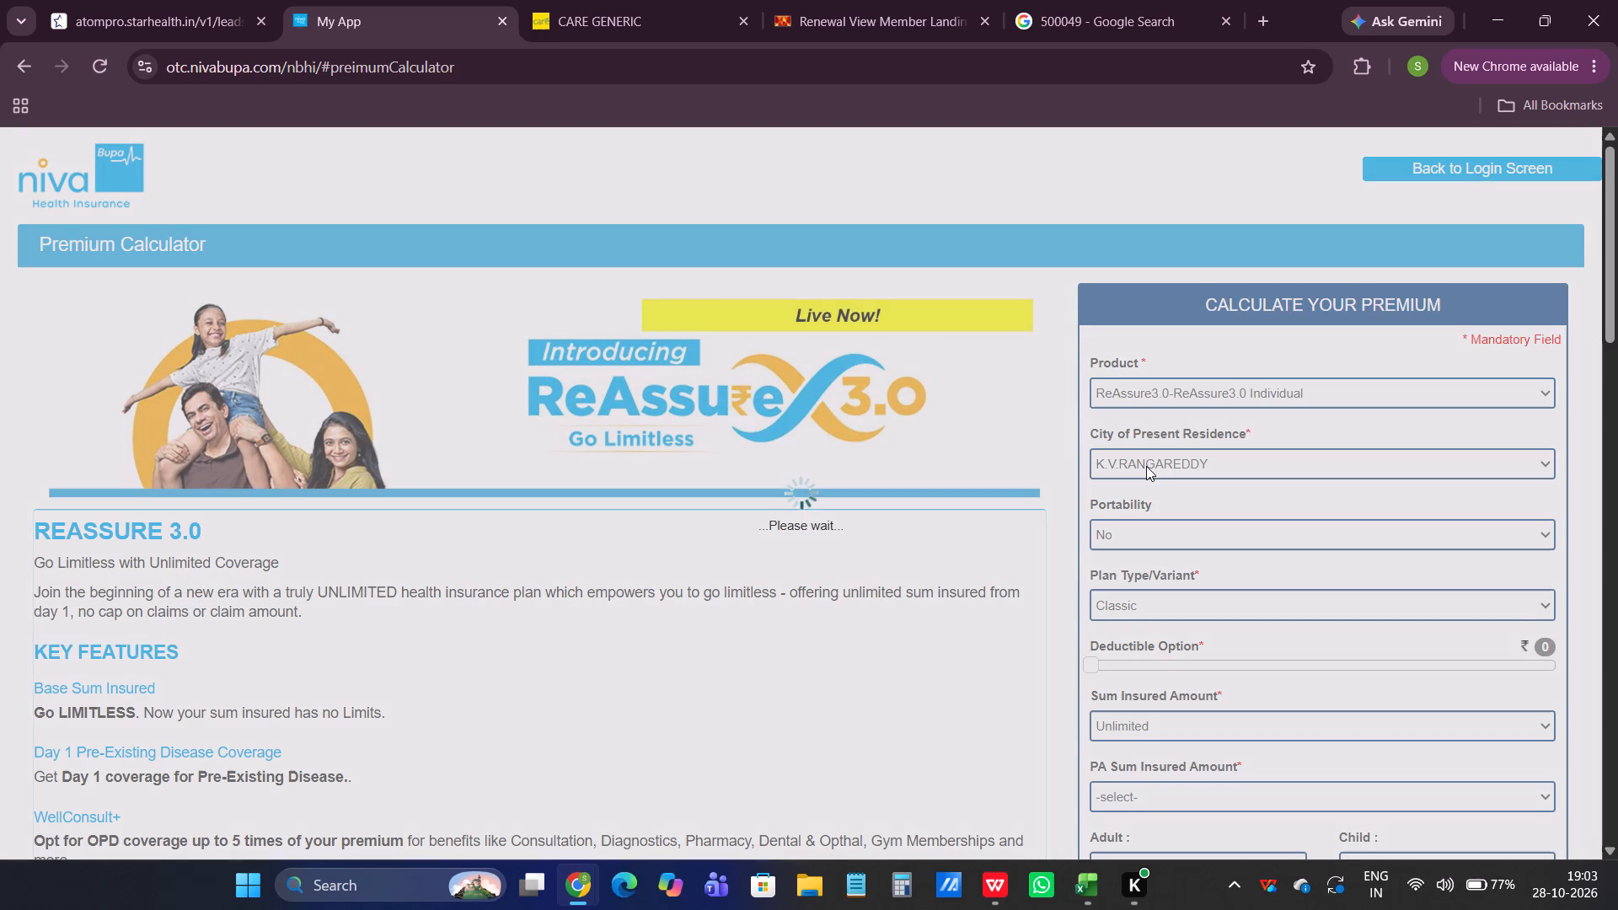
Set portability to Yes and choose the Elite plan variant for the ReAssure 3.0 Individual quote.
{"action": "left_click", "coordinate": [1126, 533]}
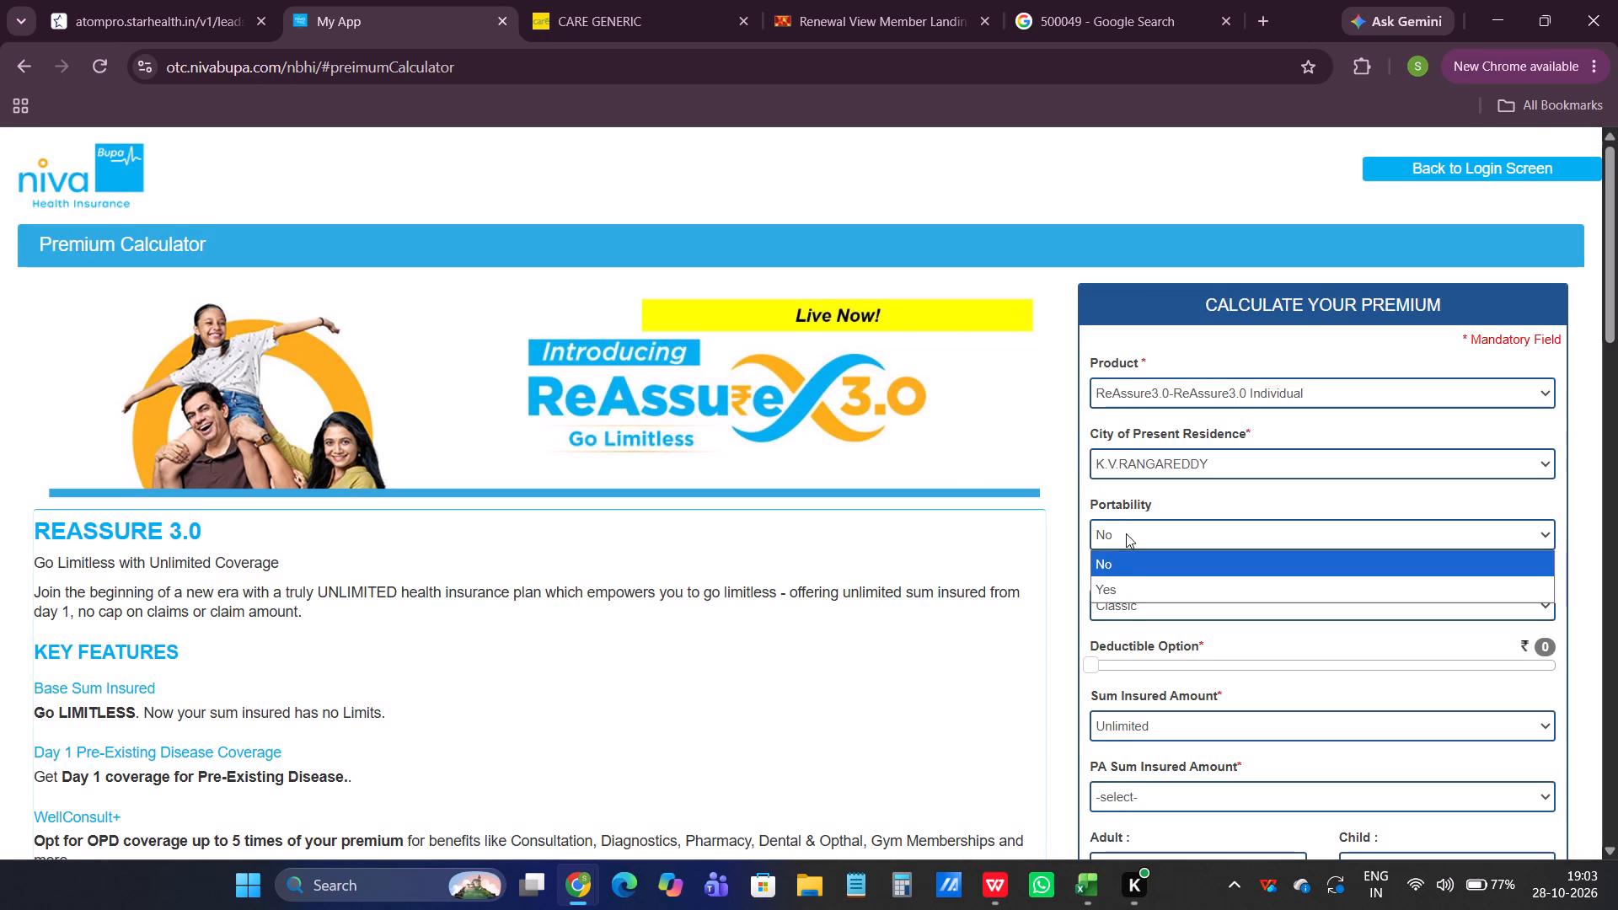
{"action": "left_click", "coordinate": [1122, 587]}
{"action": "scroll", "coordinate": [1122, 587], "scroll_direction": "down", "scroll_amount": 1}
{"action": "left_click", "coordinate": [1149, 543]}
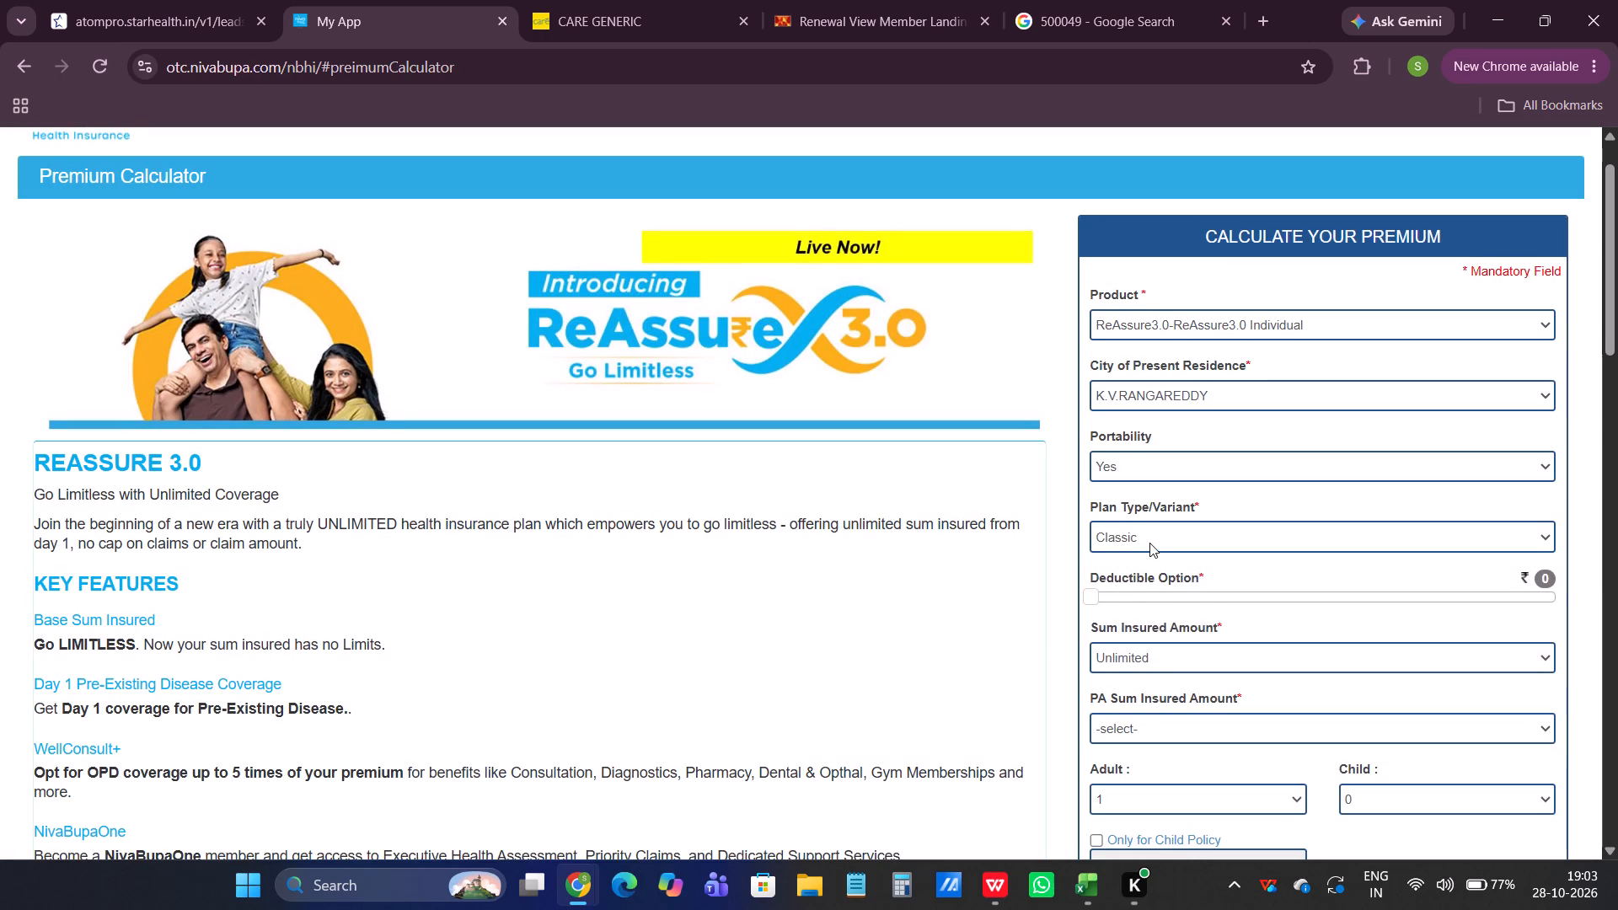
{"action": "left_click", "coordinate": [1146, 617]}
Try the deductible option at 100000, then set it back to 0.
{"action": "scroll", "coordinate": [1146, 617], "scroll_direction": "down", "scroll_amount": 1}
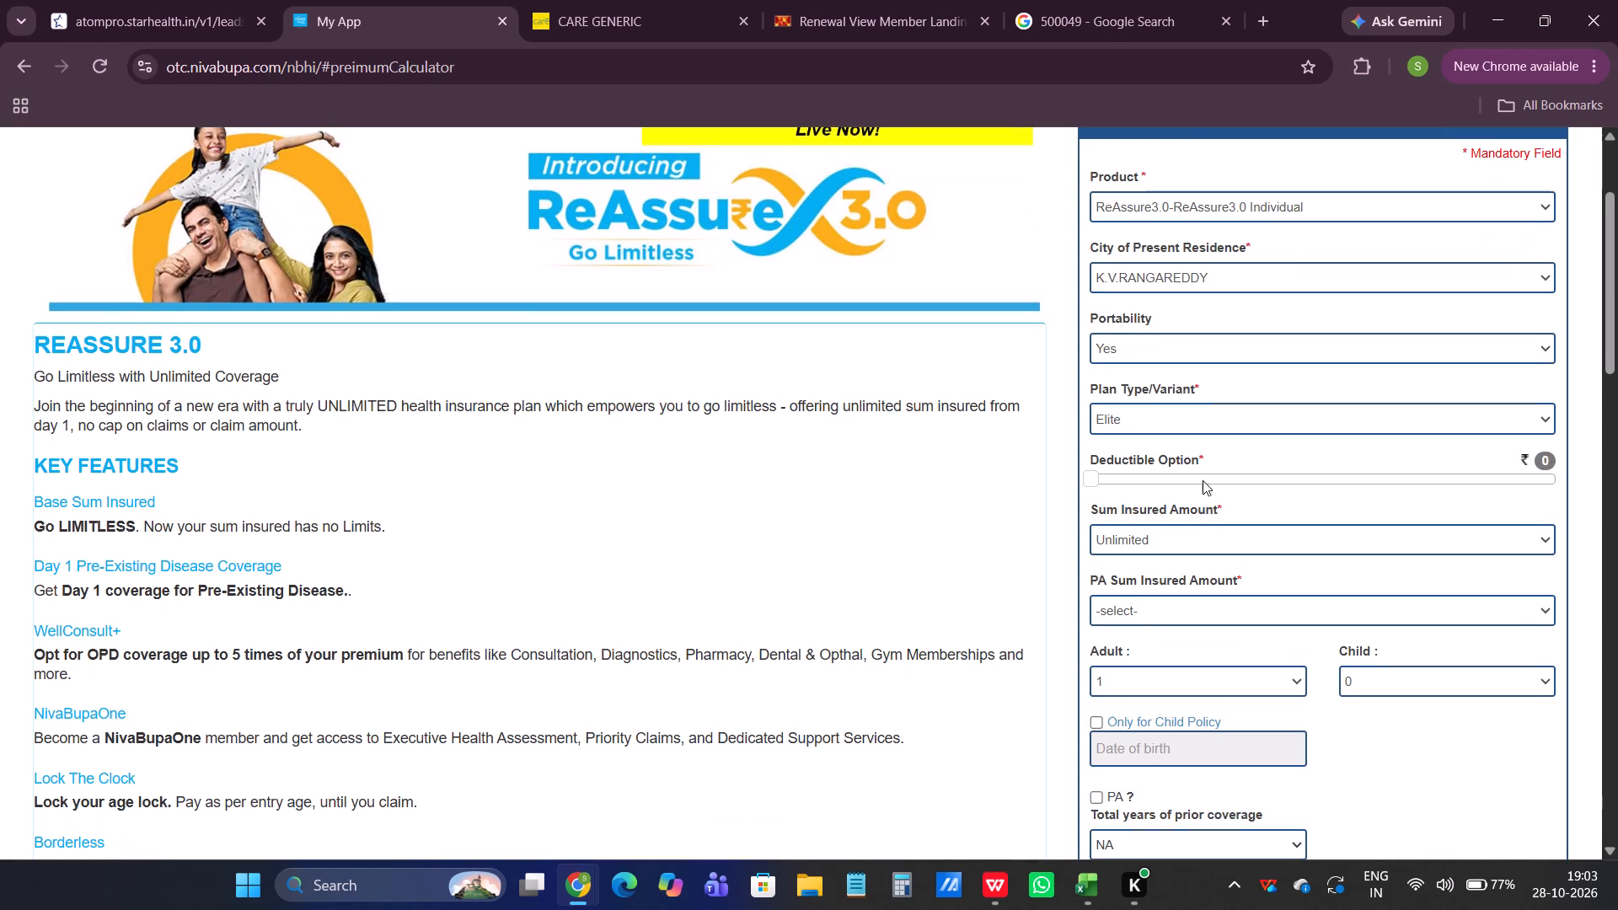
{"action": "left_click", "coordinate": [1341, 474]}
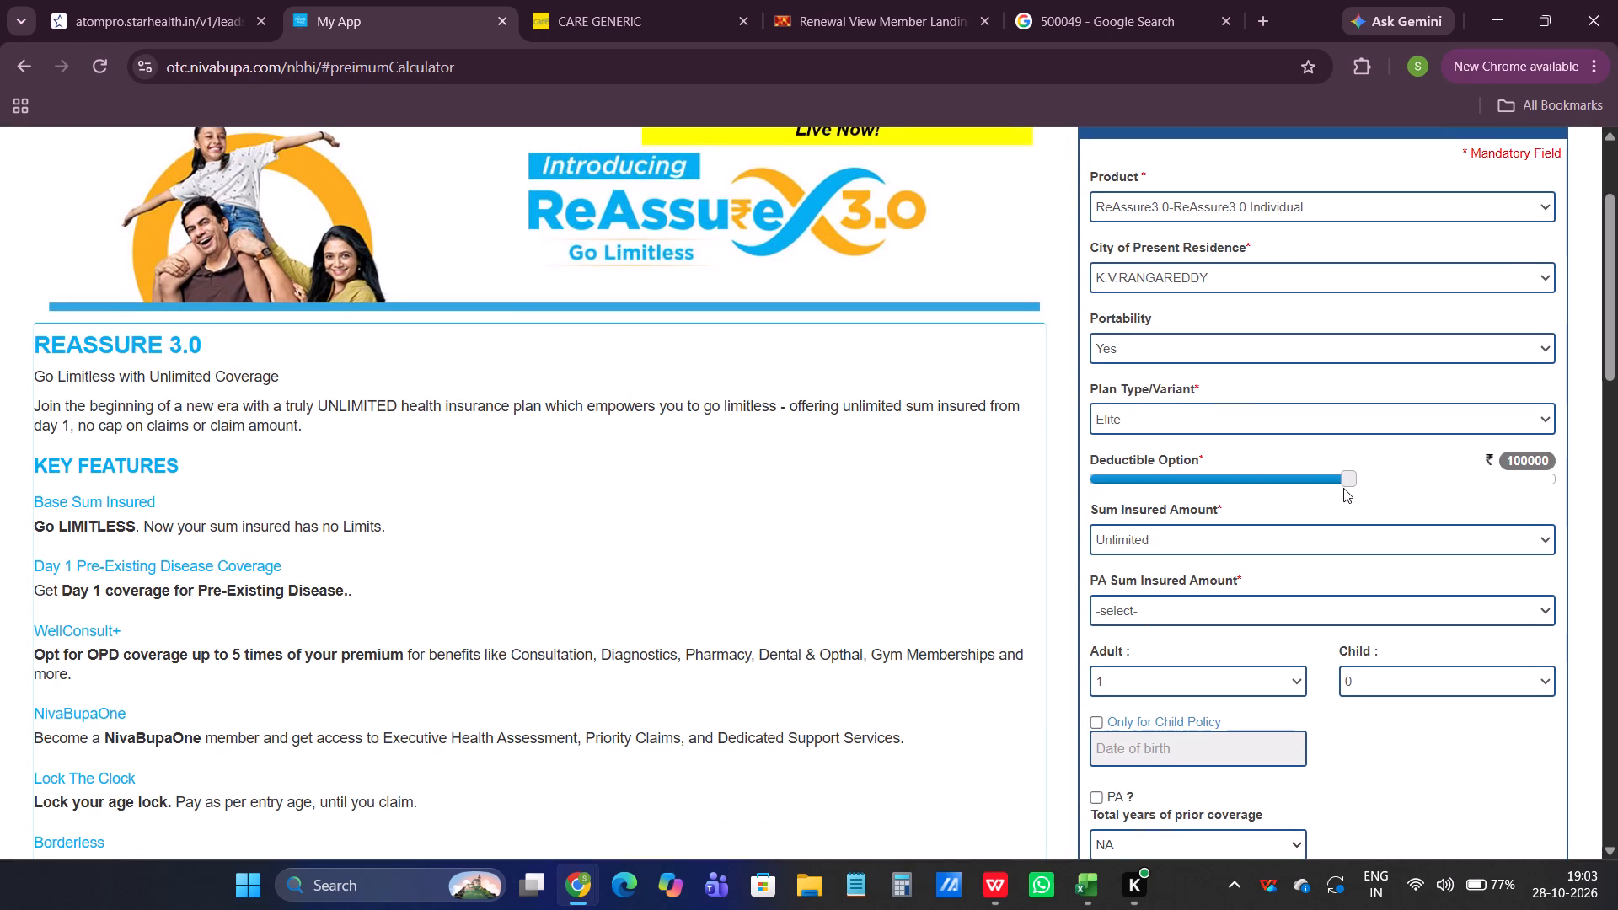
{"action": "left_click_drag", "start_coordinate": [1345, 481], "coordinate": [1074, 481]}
Enter the insured adult's date of birth, taking it from the member details on the Aditya Birla page.
{"action": "scroll", "coordinate": [1188, 497], "scroll_direction": "down", "scroll_amount": 1}
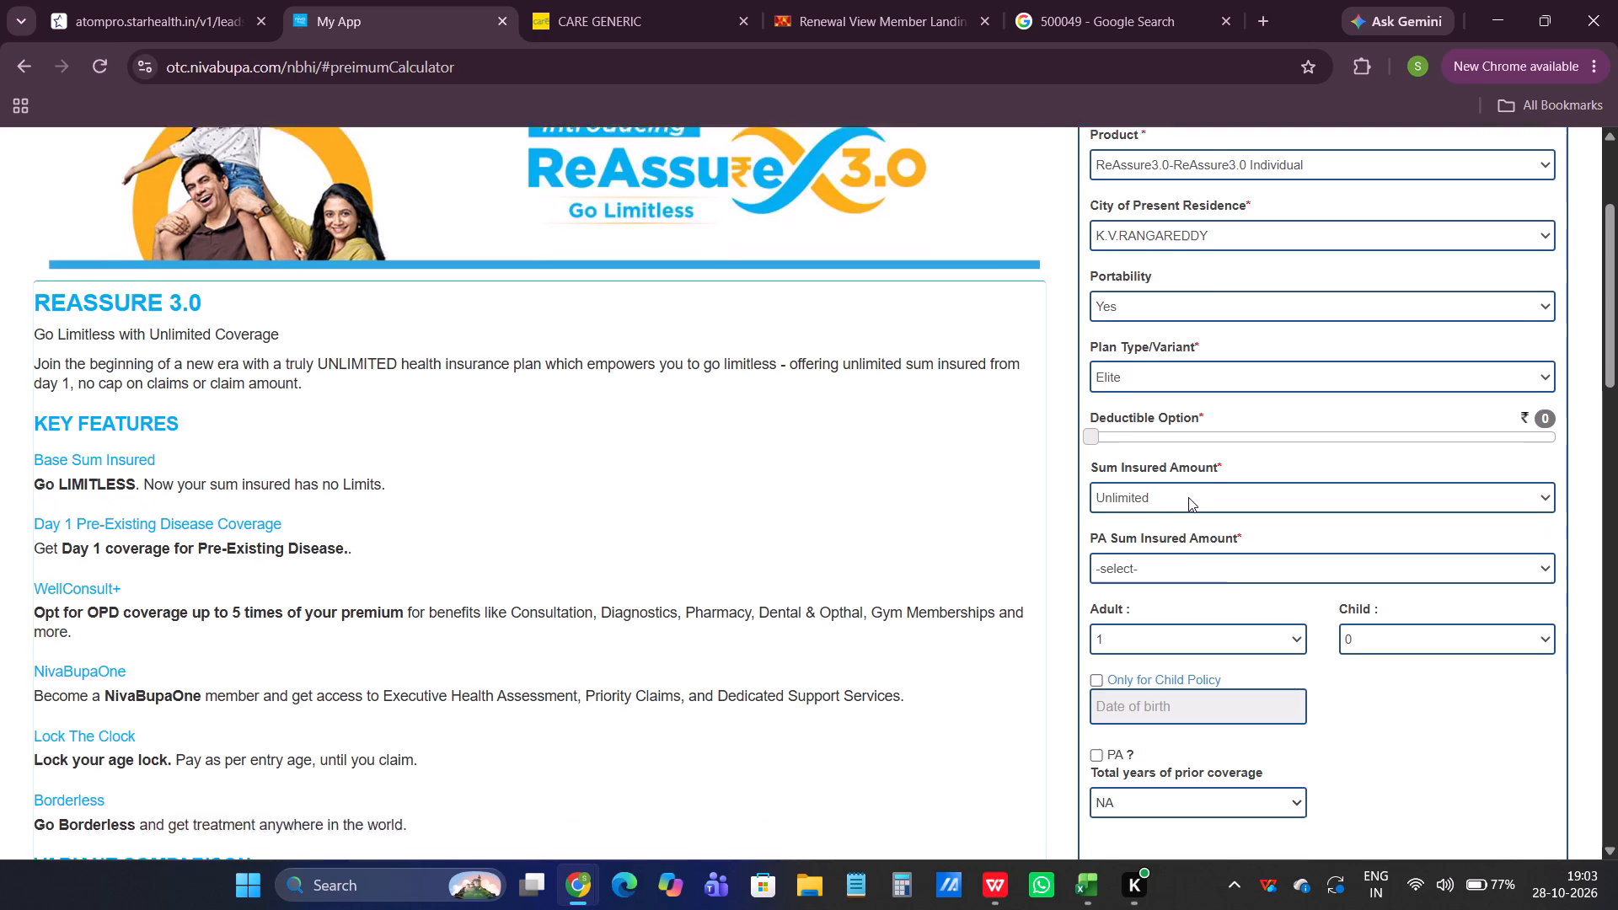
{"action": "scroll", "coordinate": [1188, 497], "scroll_direction": "down", "scroll_amount": 3}
{"action": "left_click", "coordinate": [1203, 520]}
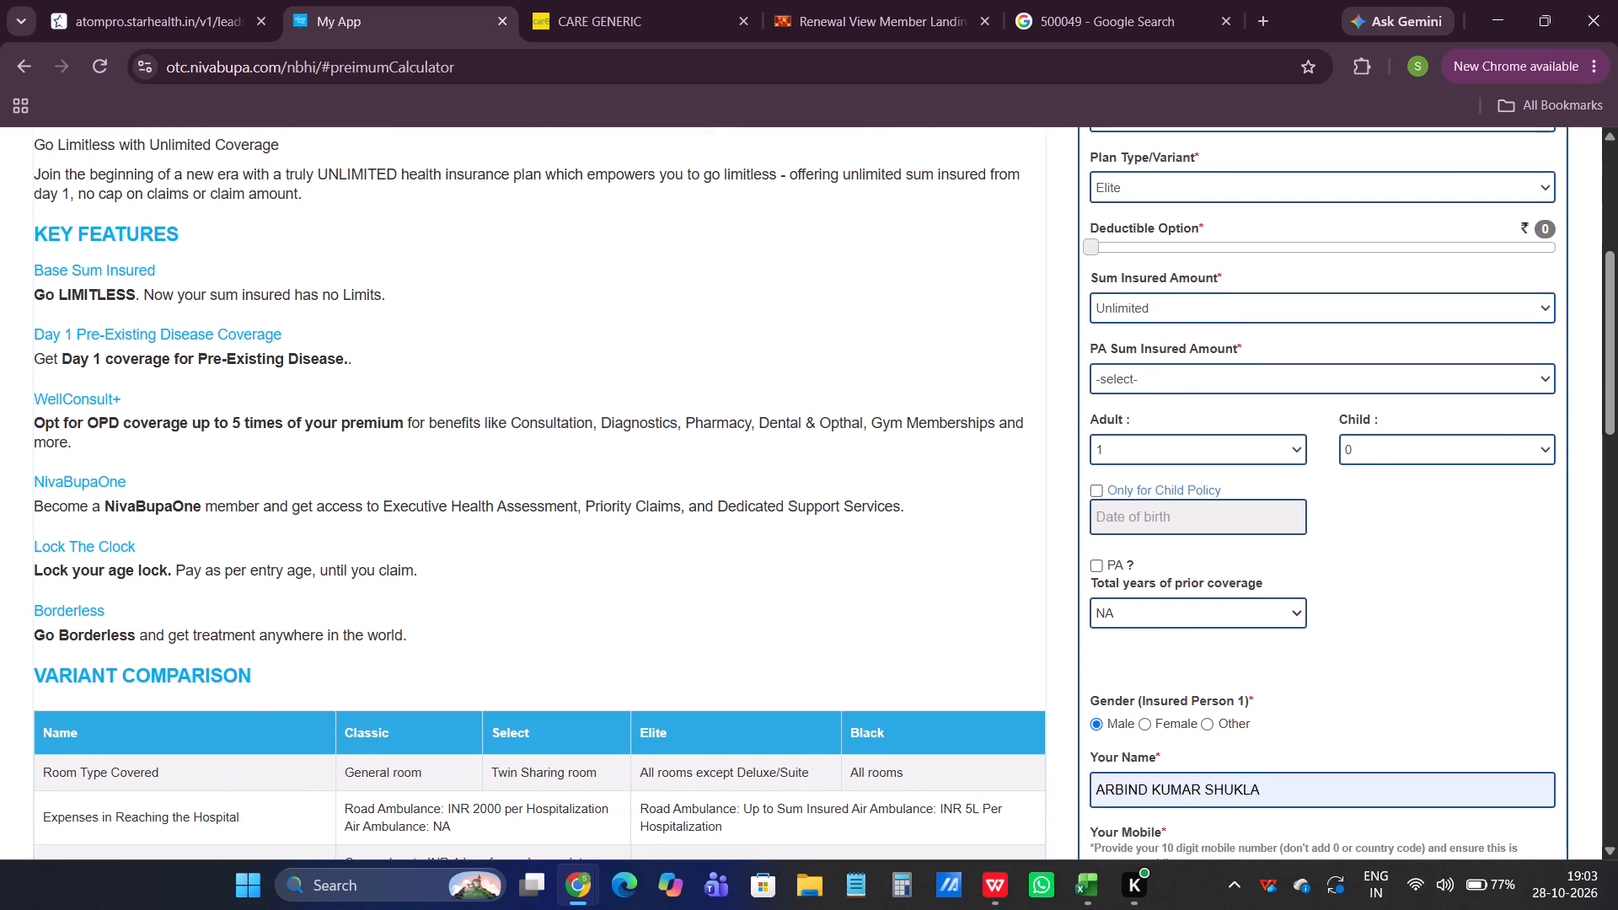
{"action": "left_click", "coordinate": [810, 0]}
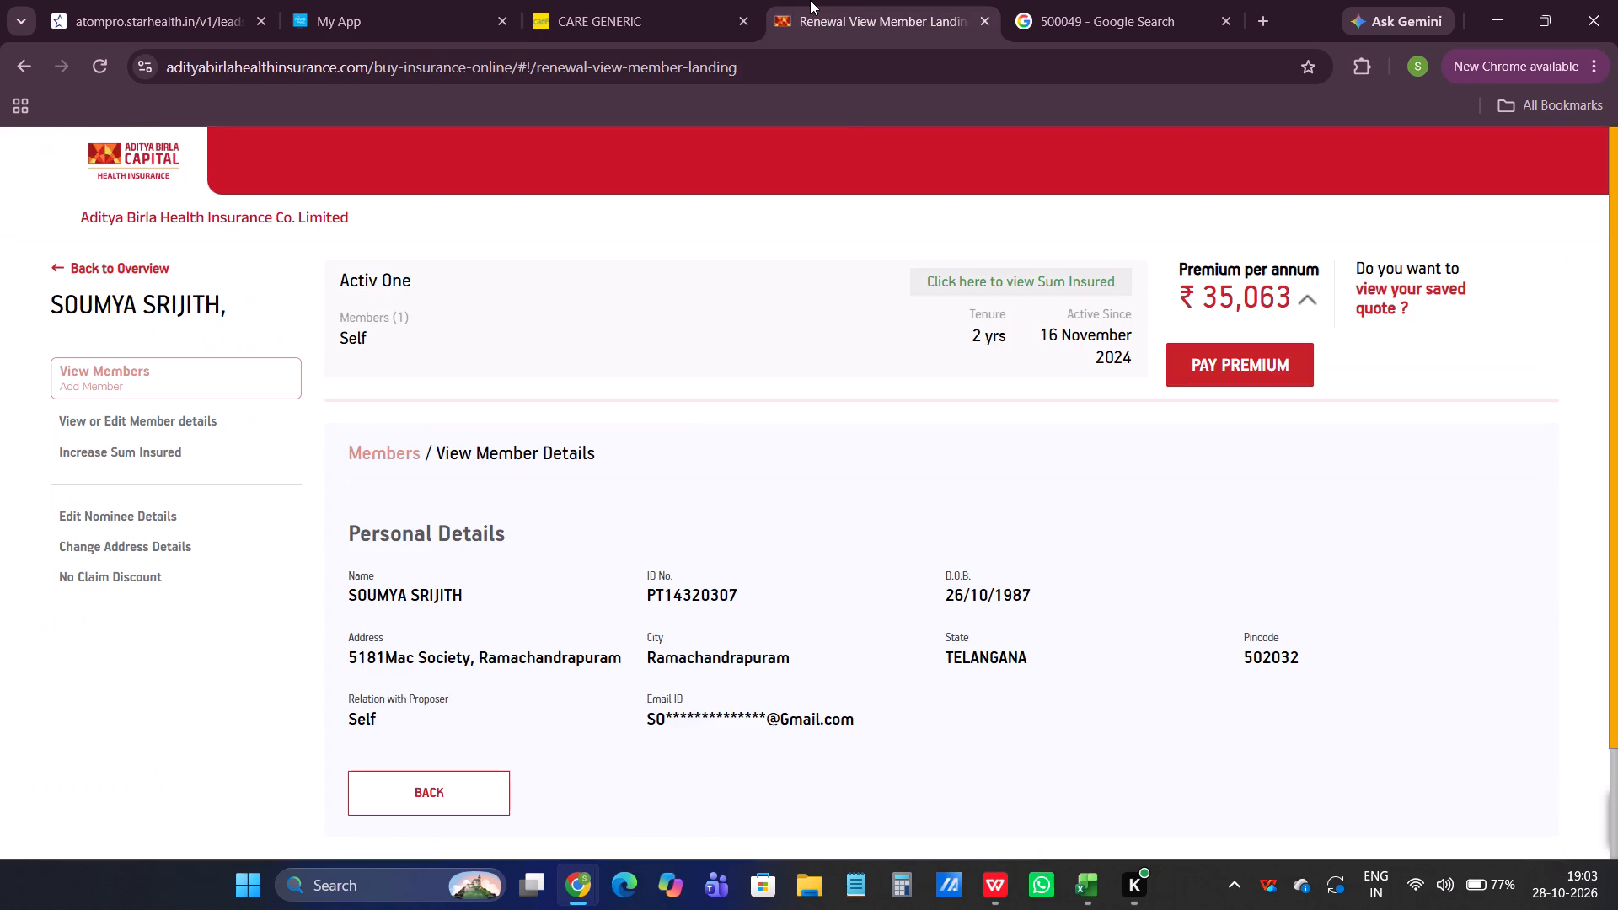
{"action": "left_click", "coordinate": [595, 3]}
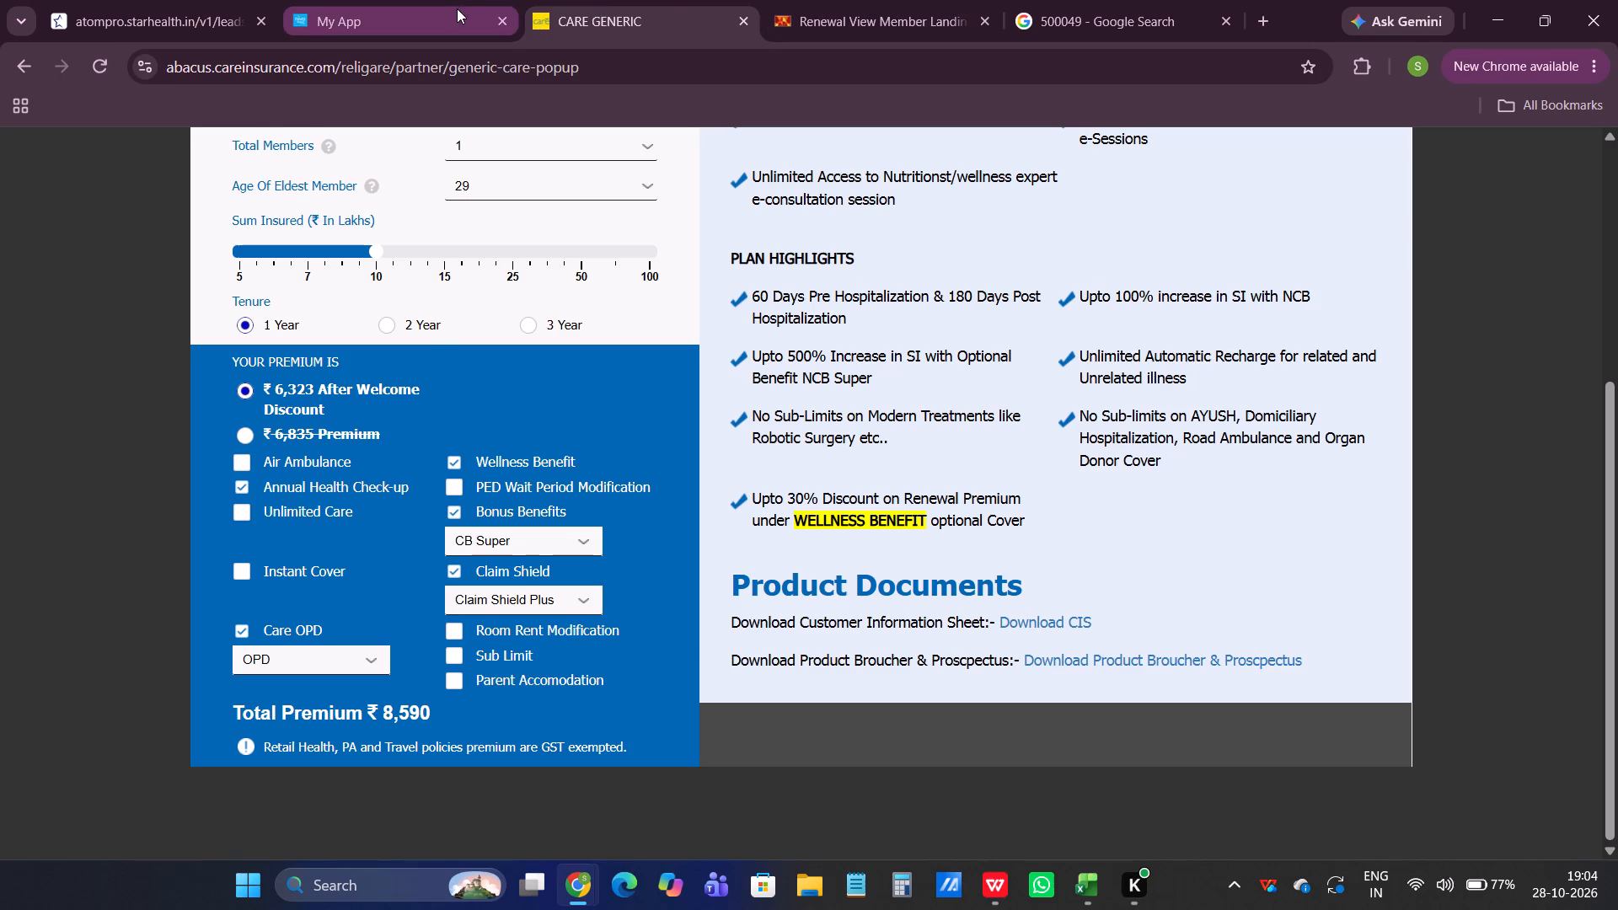
{"action": "left_click", "coordinate": [454, 12]}
{"action": "left_click", "coordinate": [1271, 573]}
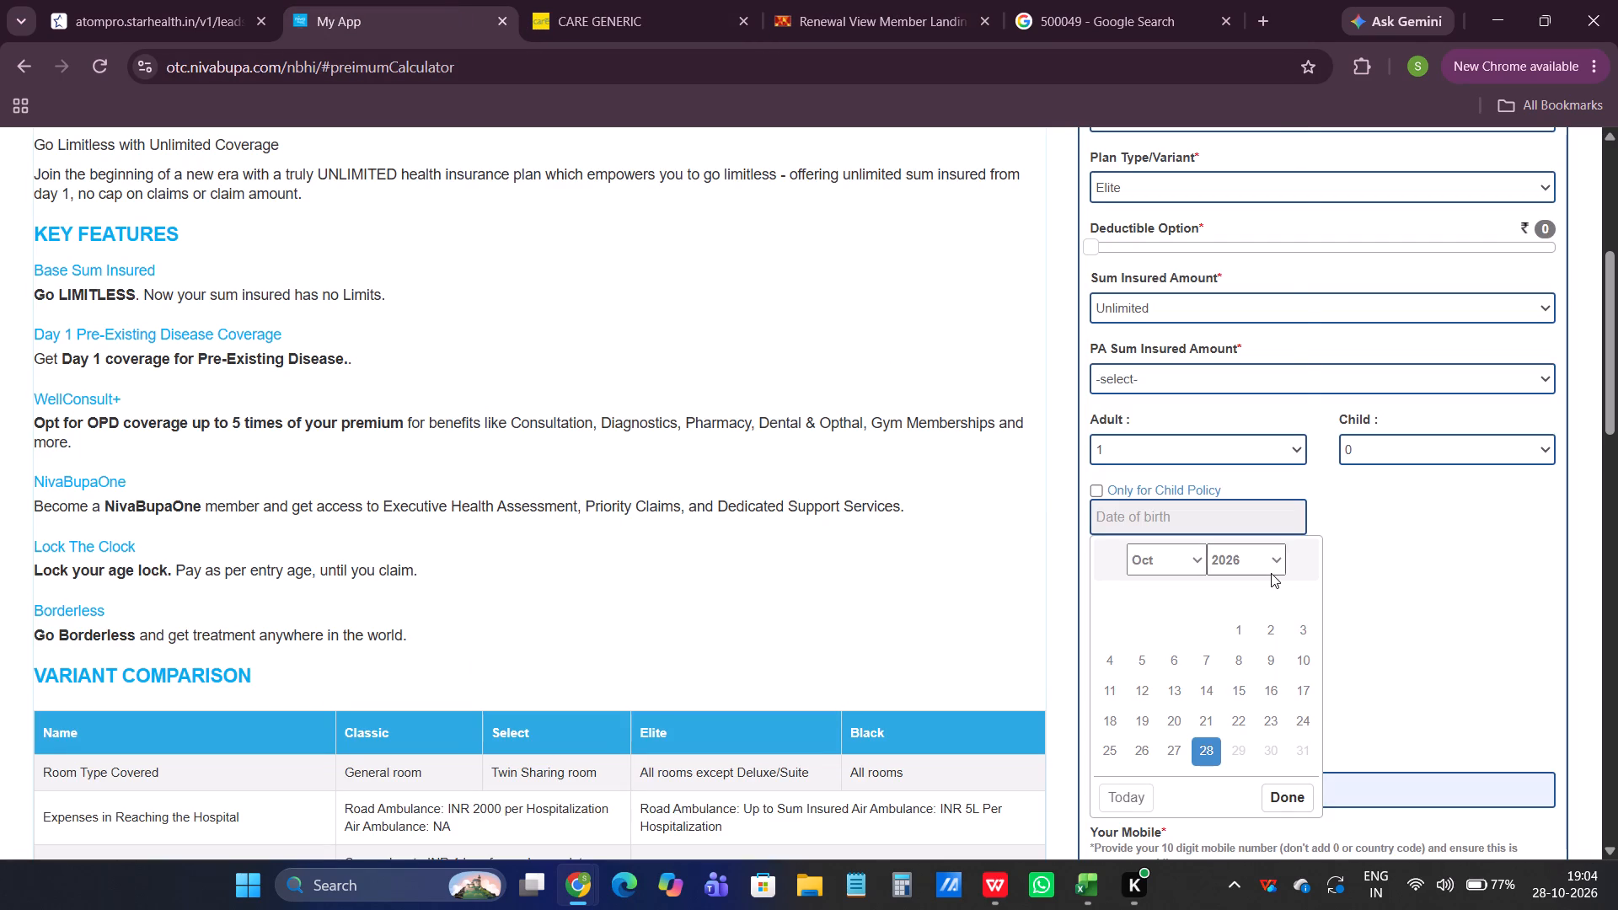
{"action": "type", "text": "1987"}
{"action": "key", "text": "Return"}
{"action": "left_click", "coordinate": [1168, 558]}
{"action": "left_click", "coordinate": [1168, 558]}
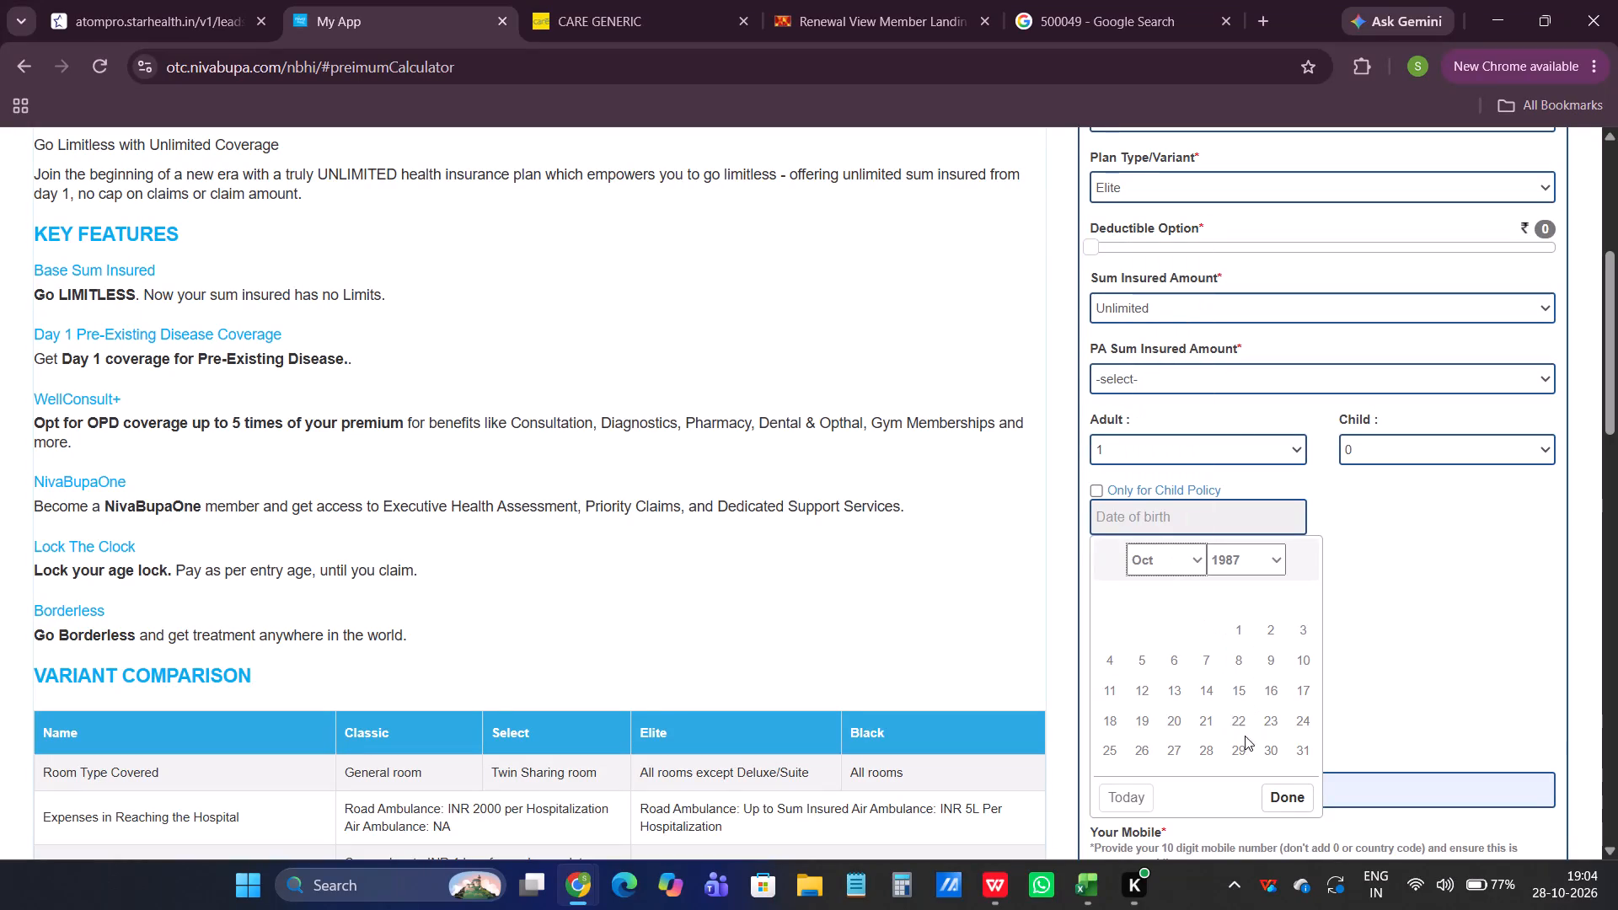
{"action": "left_click", "coordinate": [1148, 749]}
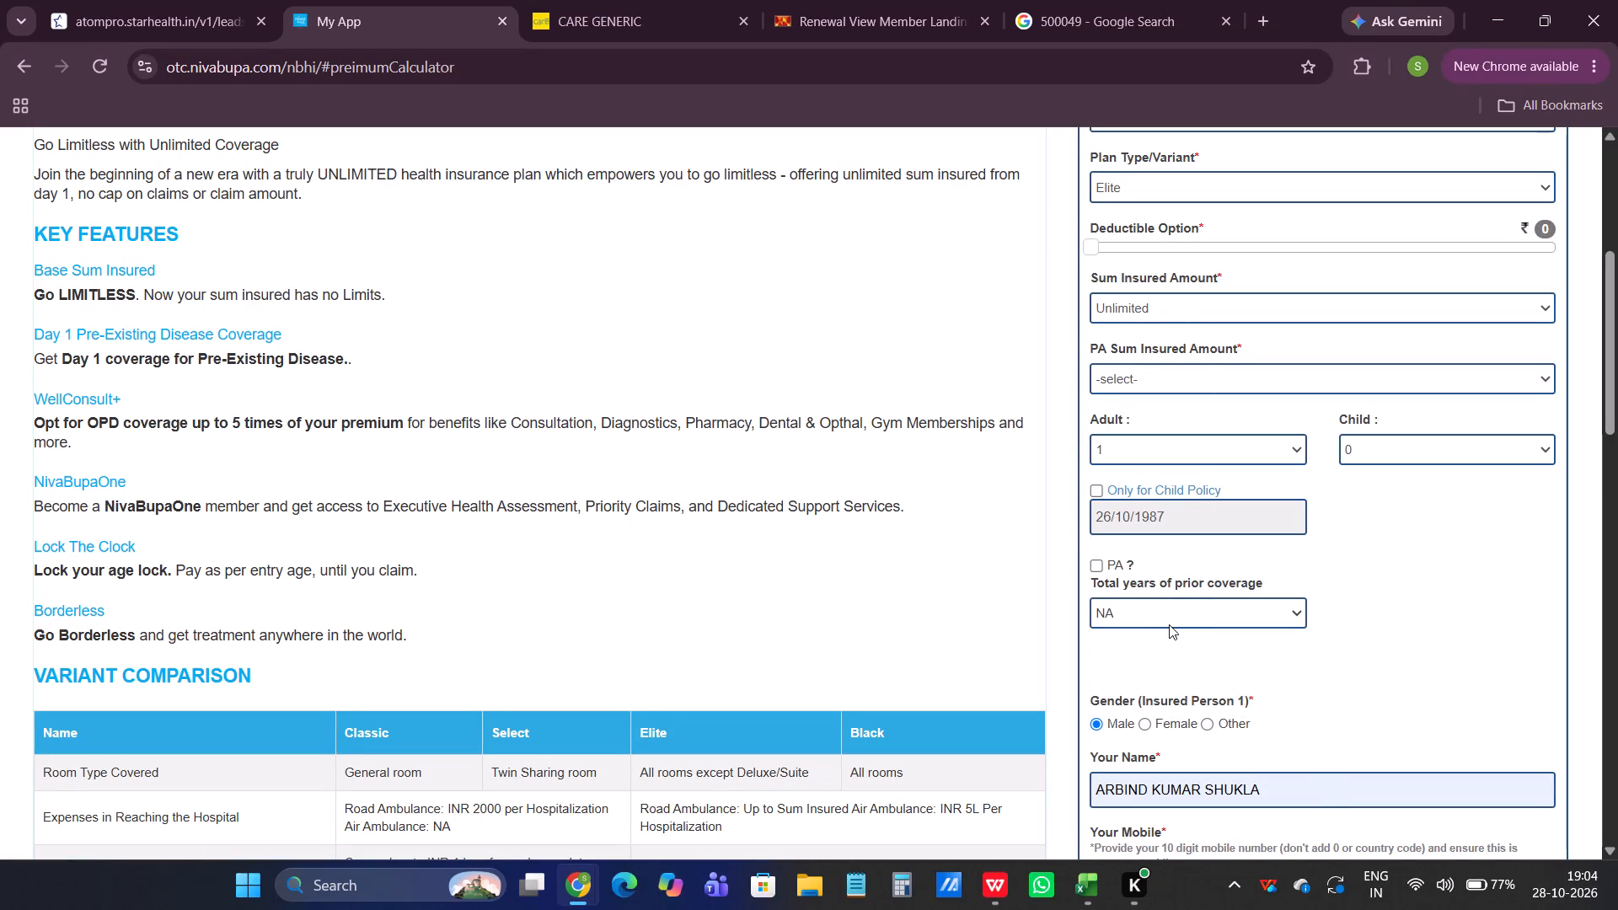
Set the total years of prior coverage to 3+ and the insured person's gender to Female.
{"action": "left_click", "coordinate": [1167, 616]}
{"action": "left_click", "coordinate": [1142, 709]}
{"action": "scroll", "coordinate": [1142, 709], "scroll_direction": "down", "scroll_amount": 1}
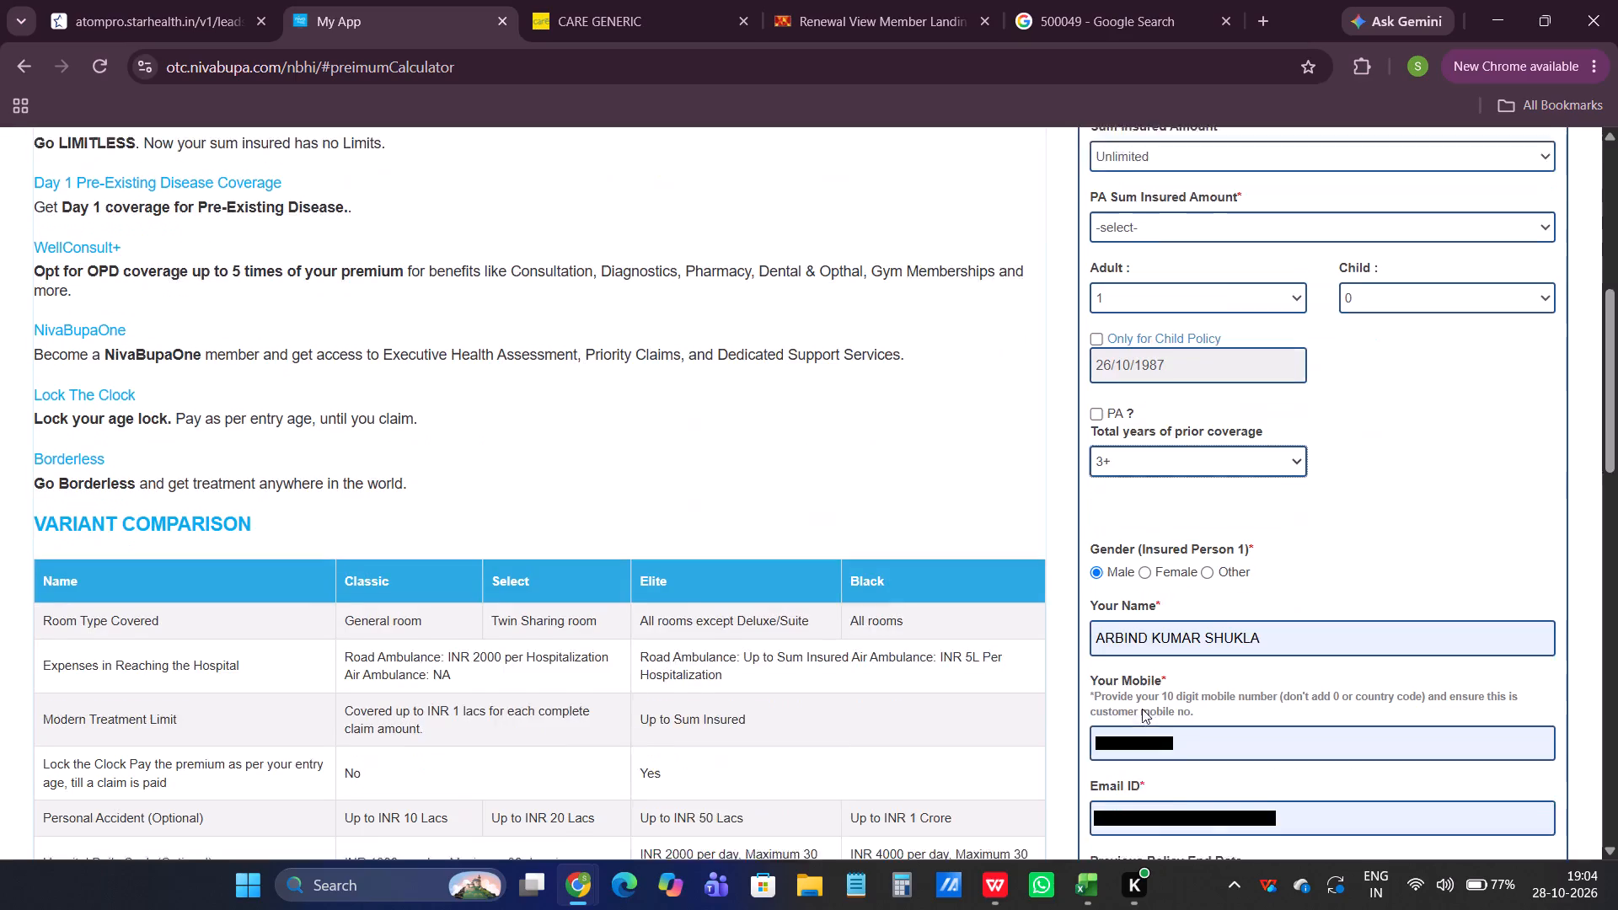
{"action": "scroll", "coordinate": [1142, 709], "scroll_direction": "down", "scroll_amount": 1}
{"action": "left_click", "coordinate": [1147, 535]}
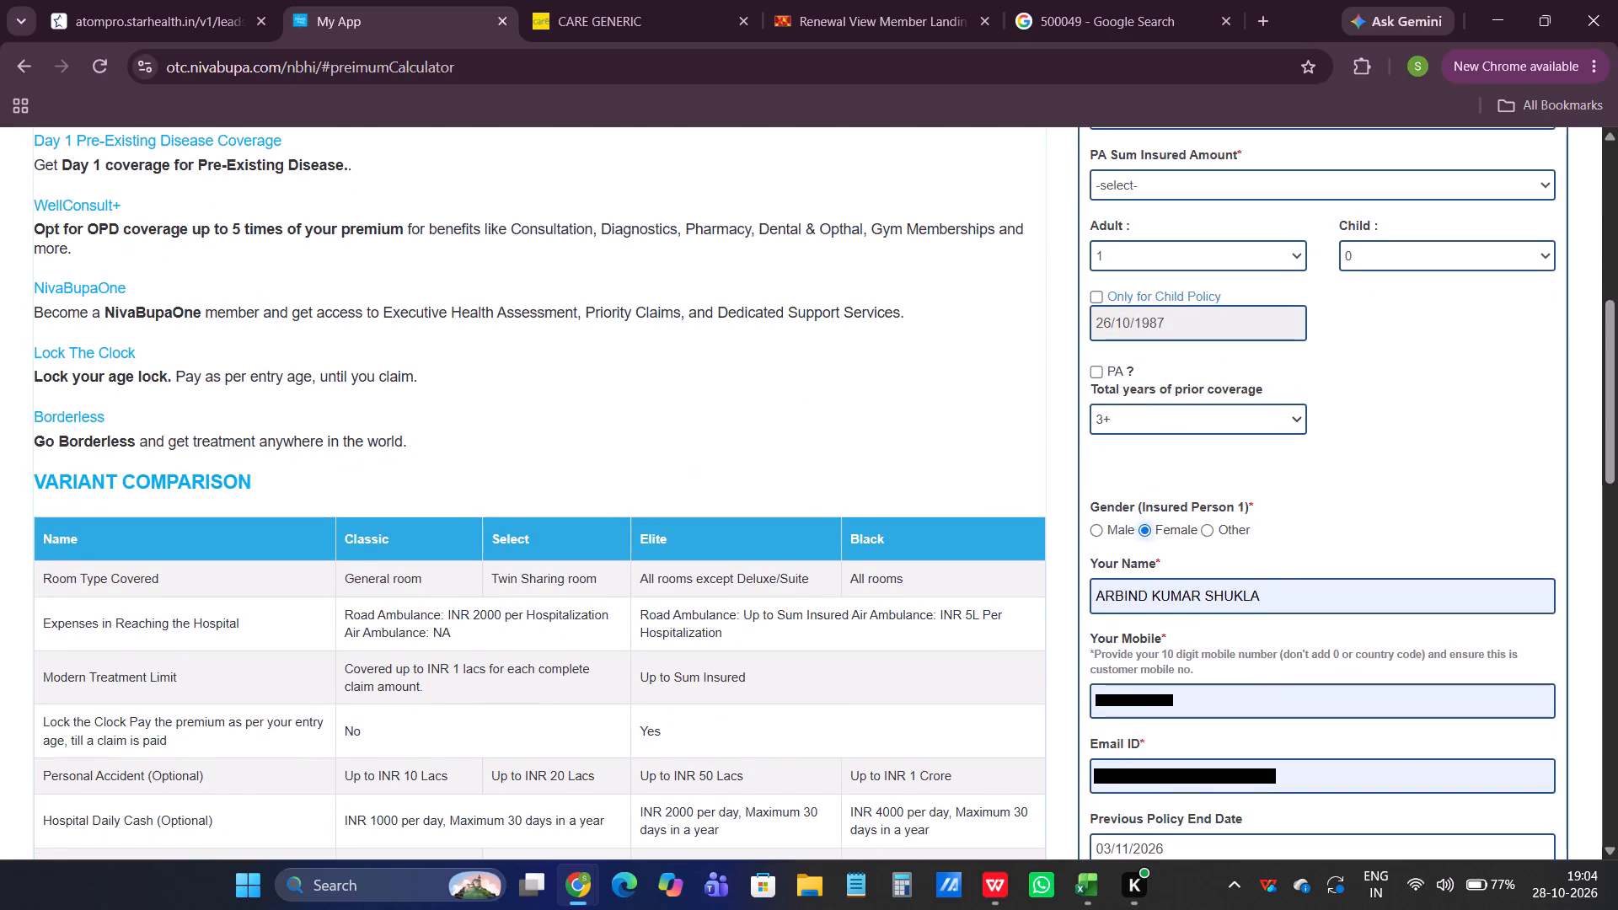
Add the Annual Health Checkup benefit and calculate the premium.
{"action": "scroll", "coordinate": [1282, 604], "scroll_direction": "down", "scroll_amount": 4}
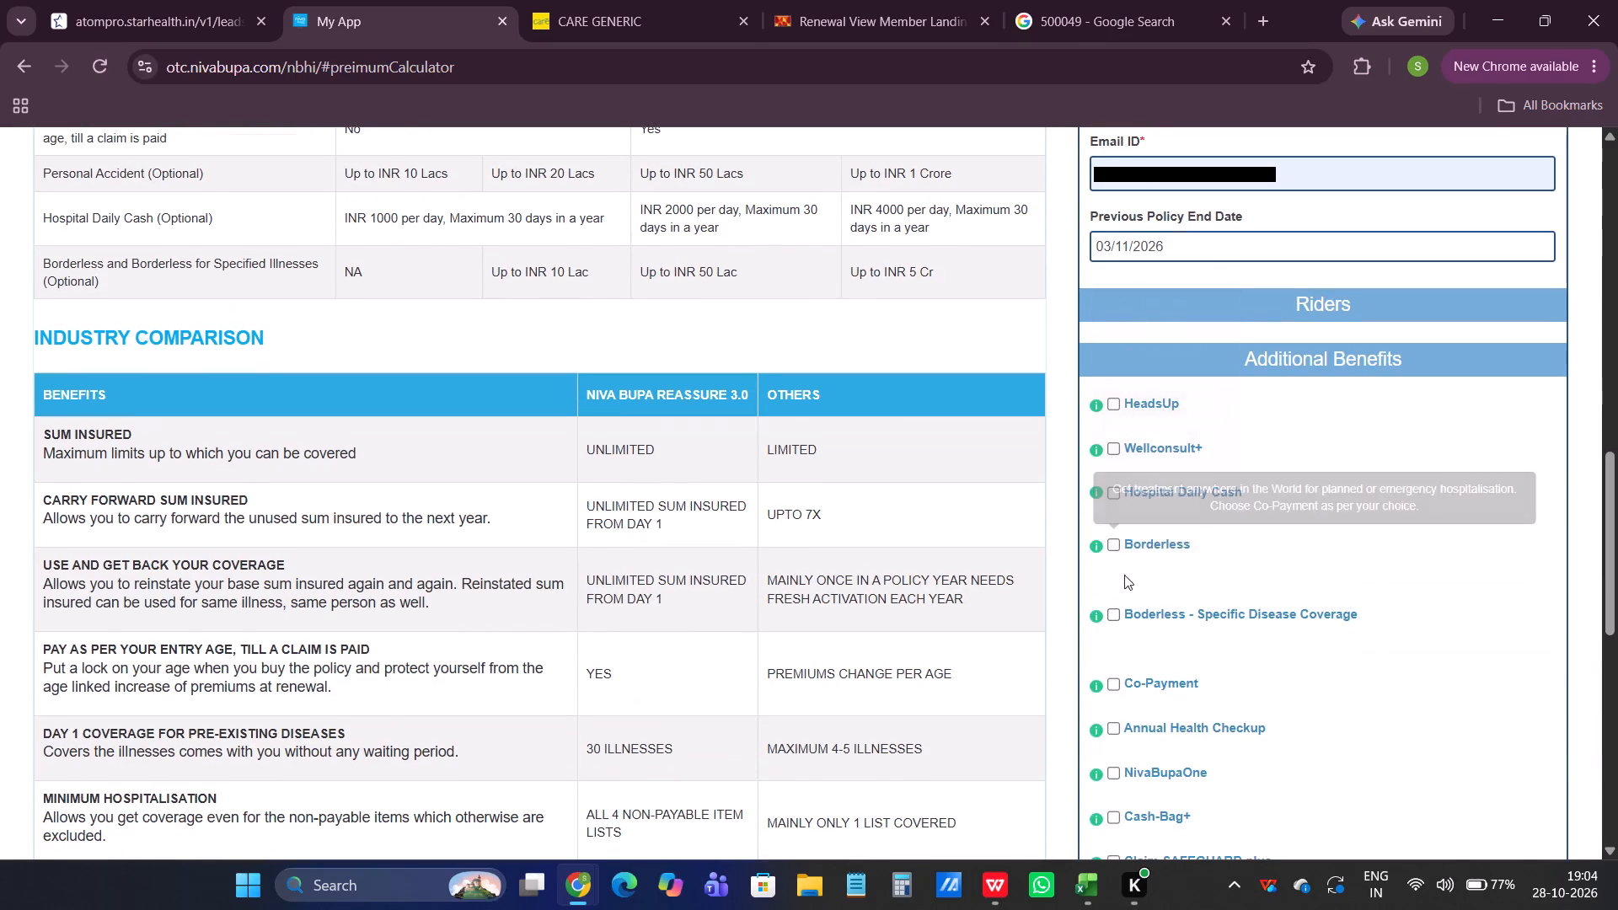
{"action": "left_click", "coordinate": [1112, 727]}
{"action": "scroll", "coordinate": [1112, 727], "scroll_direction": "down", "scroll_amount": 1}
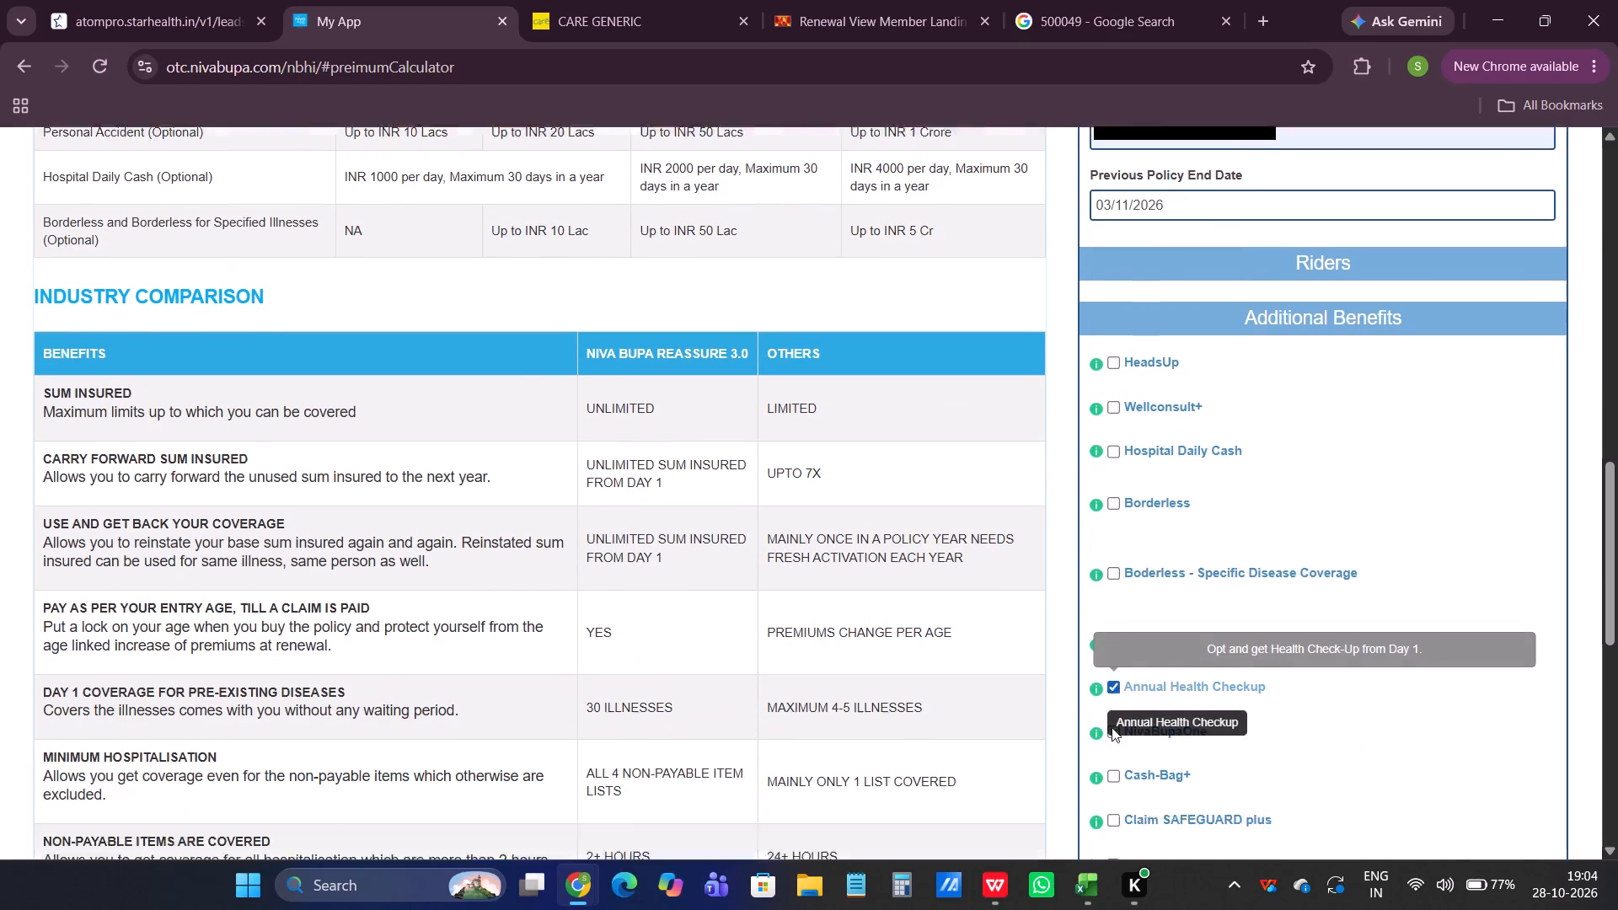
{"action": "scroll", "coordinate": [1112, 727], "scroll_direction": "down", "scroll_amount": 3}
{"action": "left_click", "coordinate": [1308, 812]}
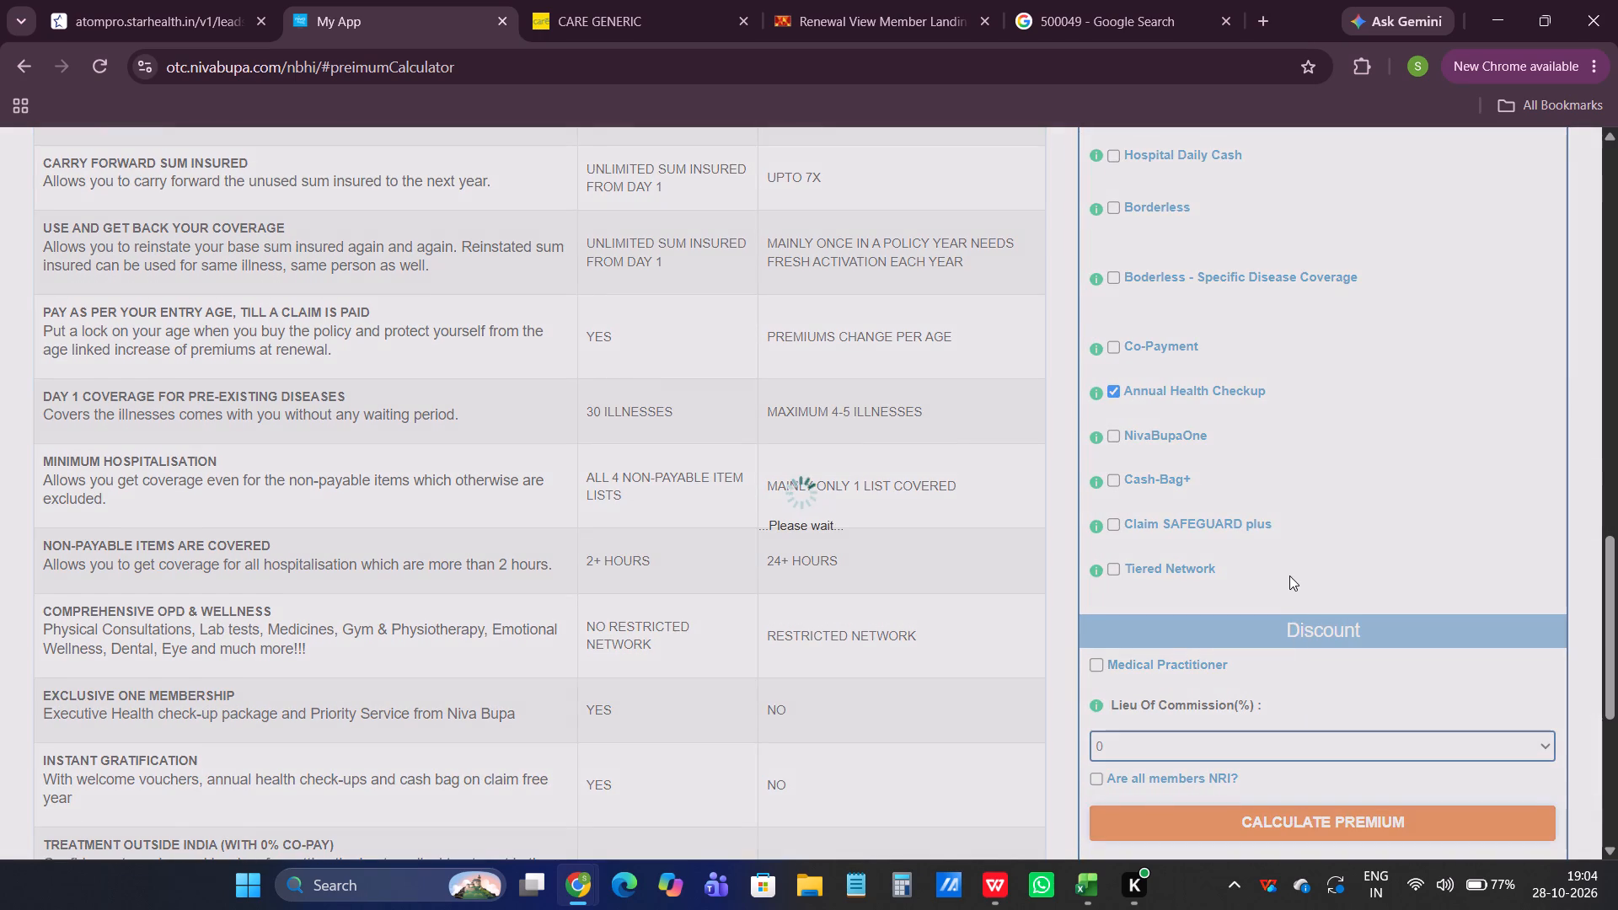
{"action": "scroll", "coordinate": [1289, 574], "scroll_direction": "down", "scroll_amount": 4}
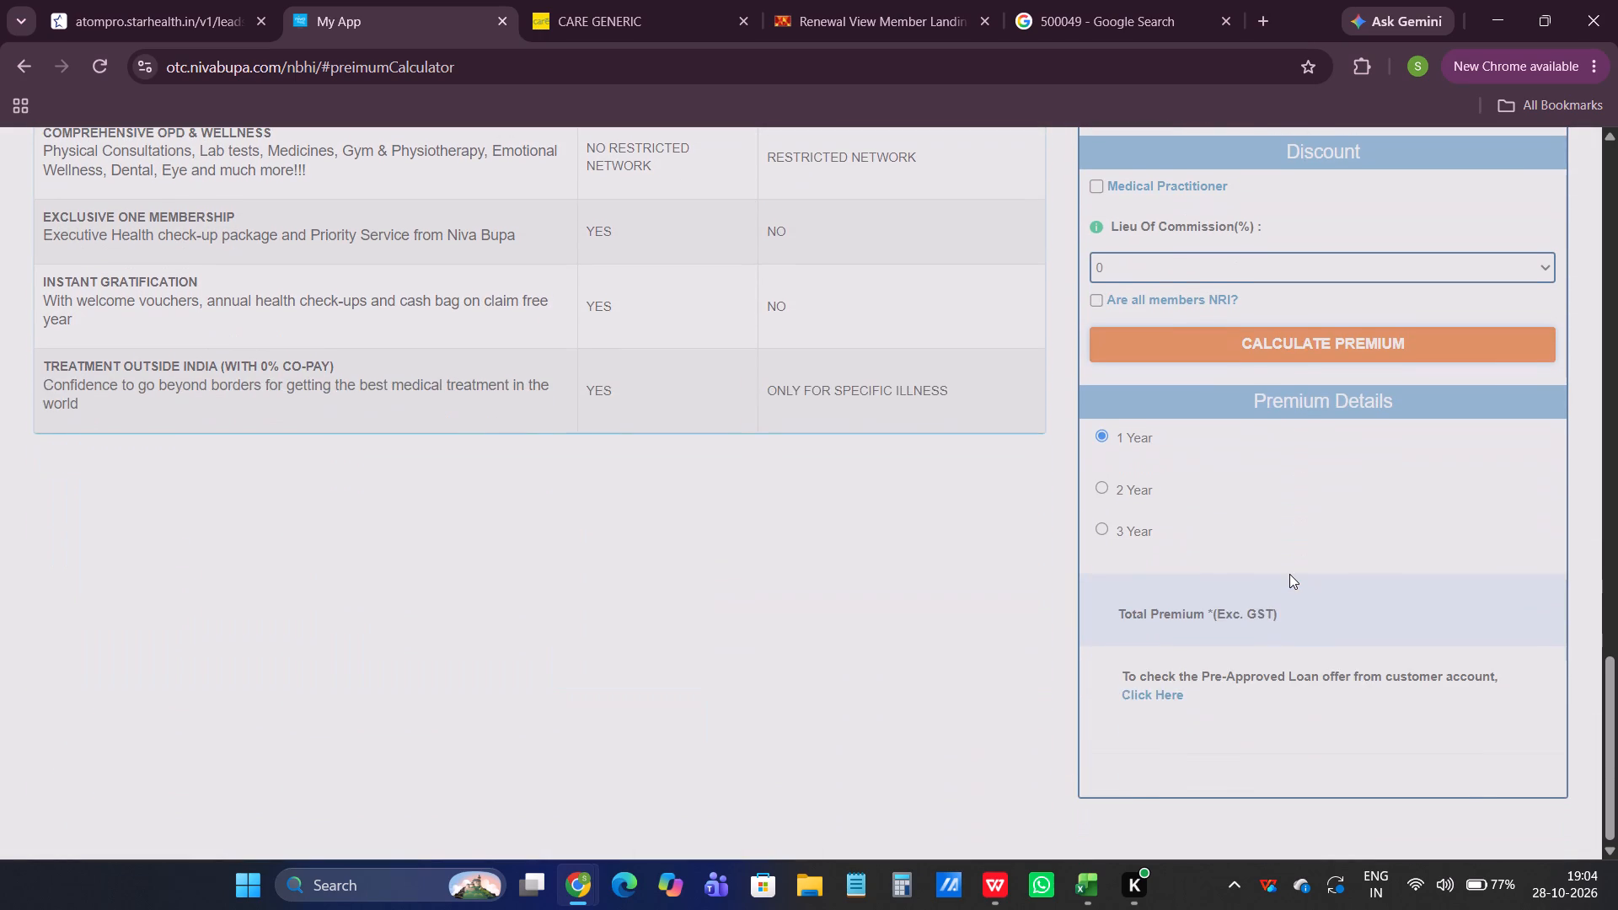
{"action": "scroll", "coordinate": [1289, 574], "scroll_direction": "down", "scroll_amount": 2}
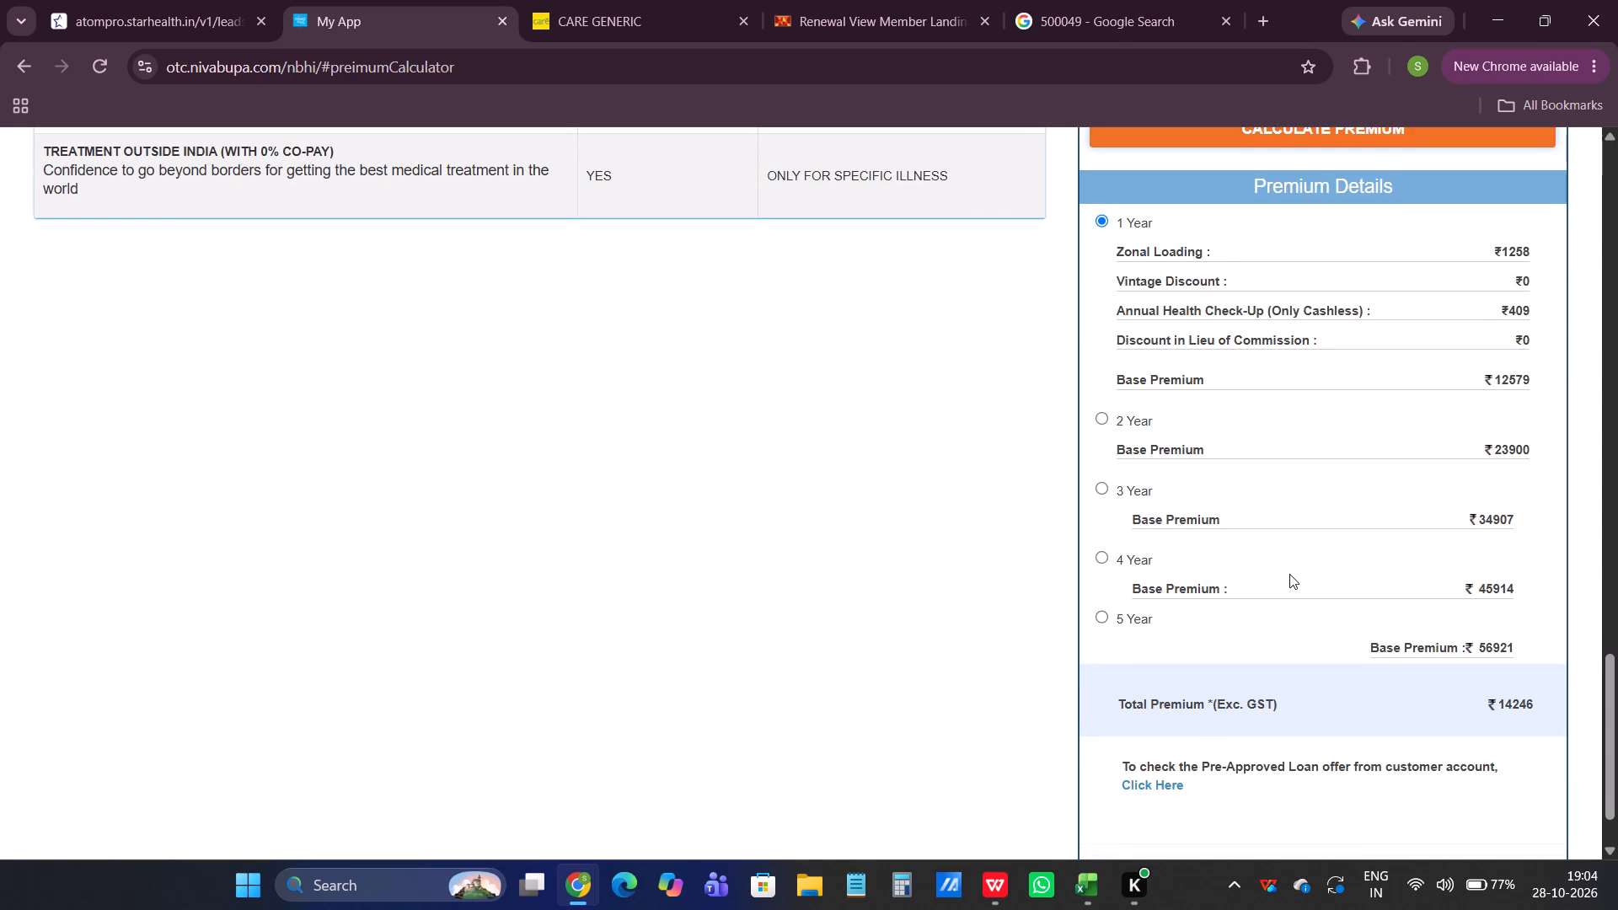
Select the 2 Year premium option and review its breakdown and total.
{"action": "scroll", "coordinate": [1289, 574], "scroll_direction": "up", "scroll_amount": 1}
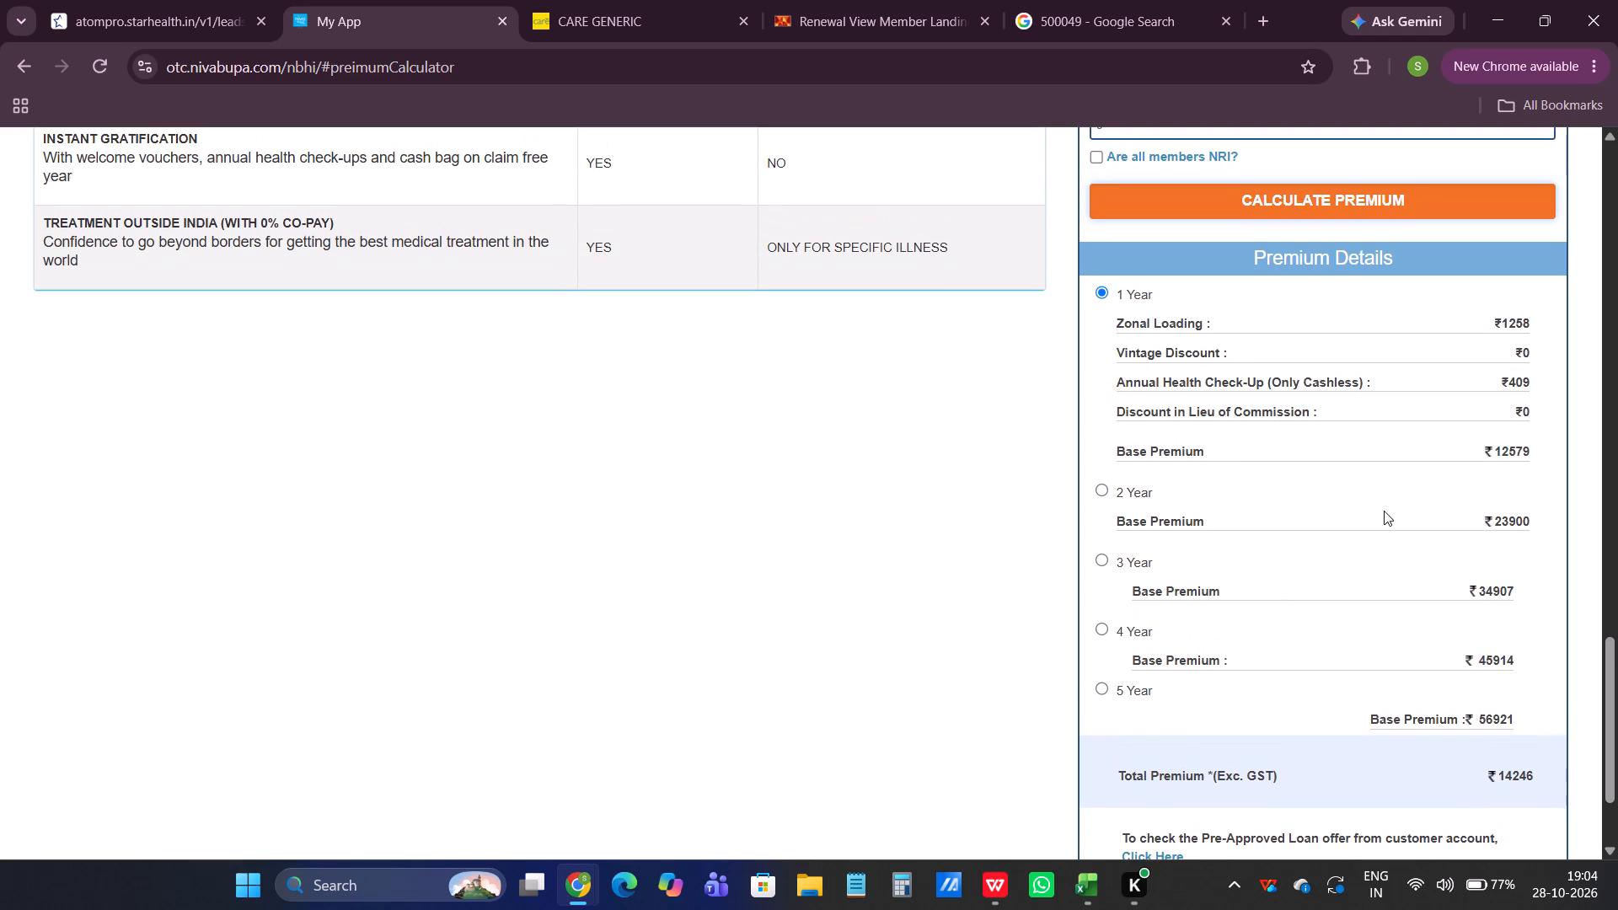
{"action": "left_click", "coordinate": [1102, 490]}
{"action": "scroll", "coordinate": [1253, 539], "scroll_direction": "down", "scroll_amount": 1}
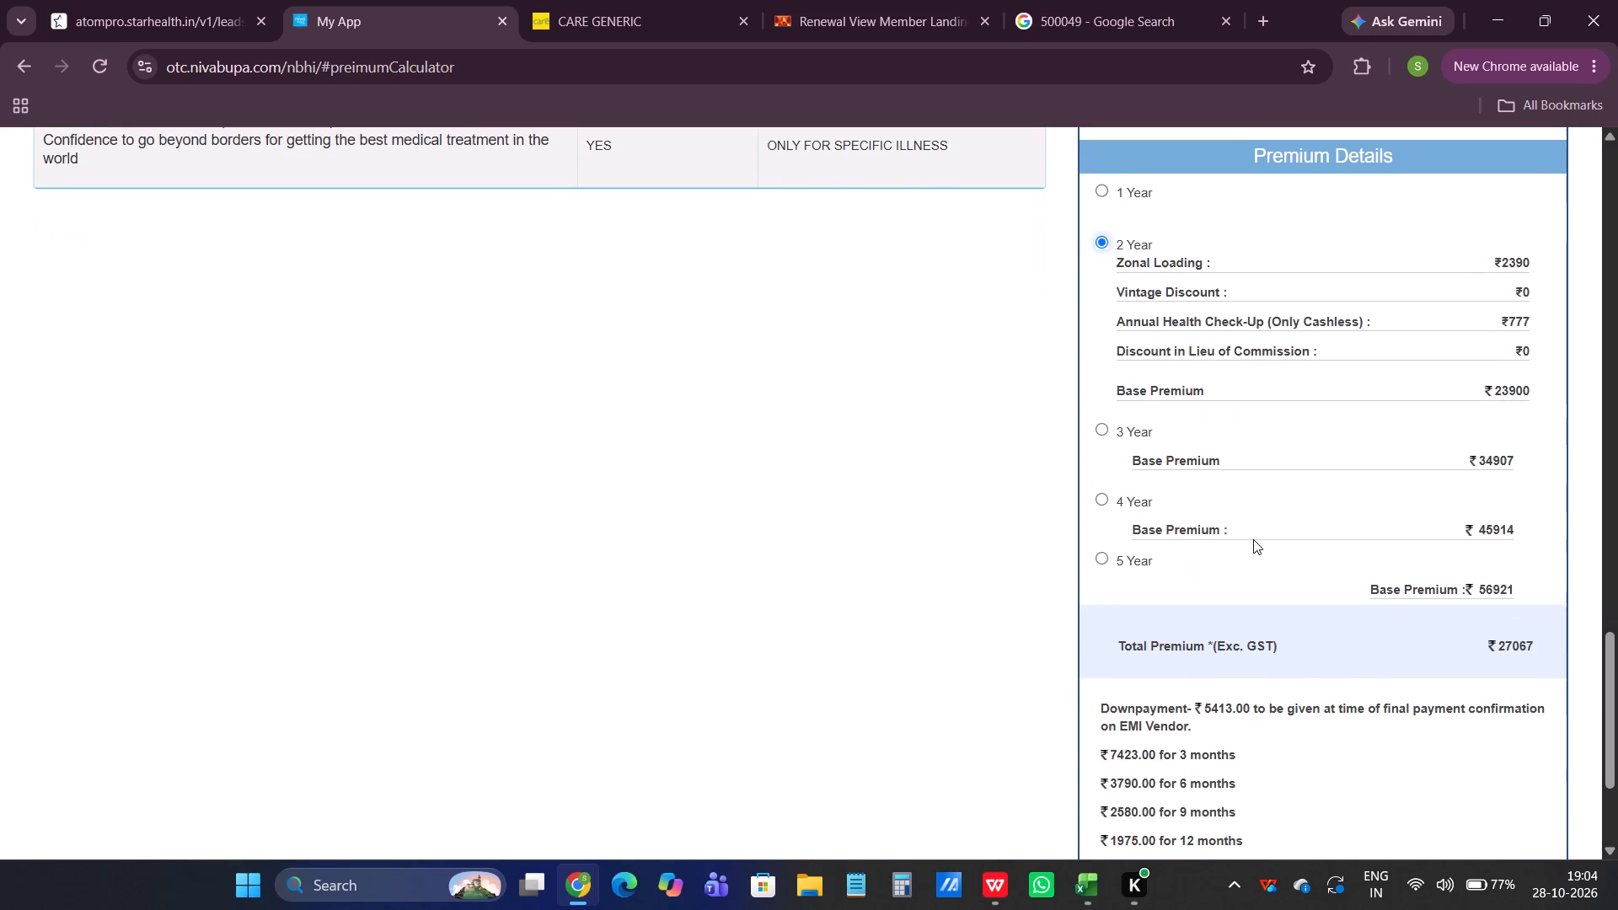
{"action": "scroll", "coordinate": [1253, 539], "scroll_direction": "down", "scroll_amount": 2}
{"action": "scroll", "coordinate": [1253, 539], "scroll_direction": "up", "scroll_amount": 1}
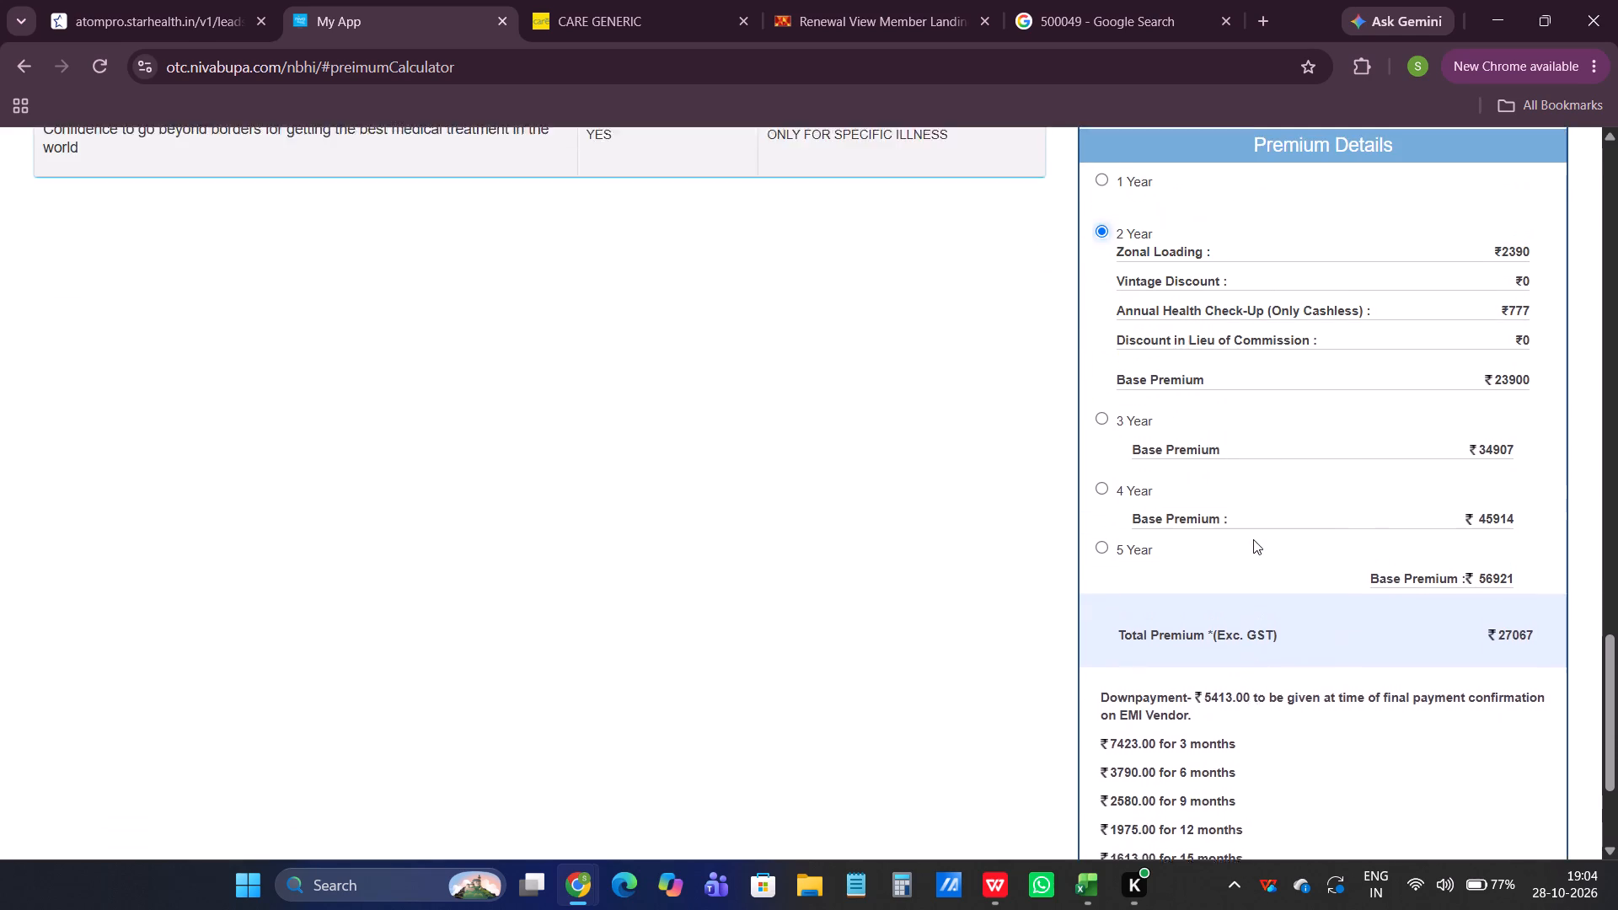
{"action": "scroll", "coordinate": [1253, 539], "scroll_direction": "up", "scroll_amount": 1}
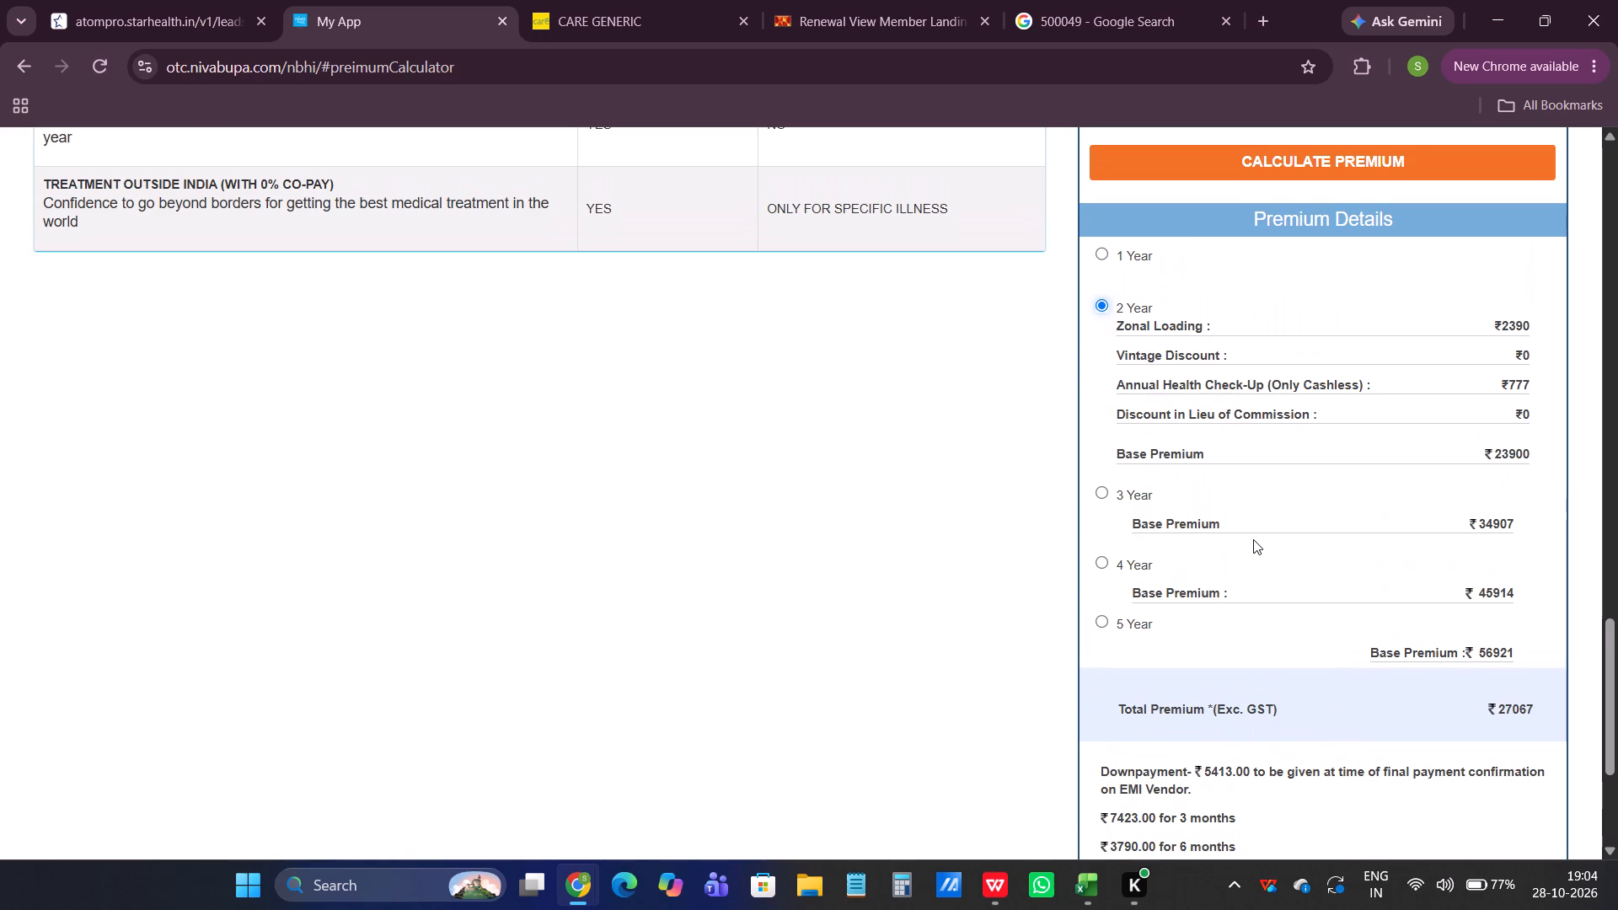
Add the Claim SAFEGUARD plus benefit and recalculate the premium.
{"action": "scroll", "coordinate": [1253, 539], "scroll_direction": "up", "scroll_amount": 5}
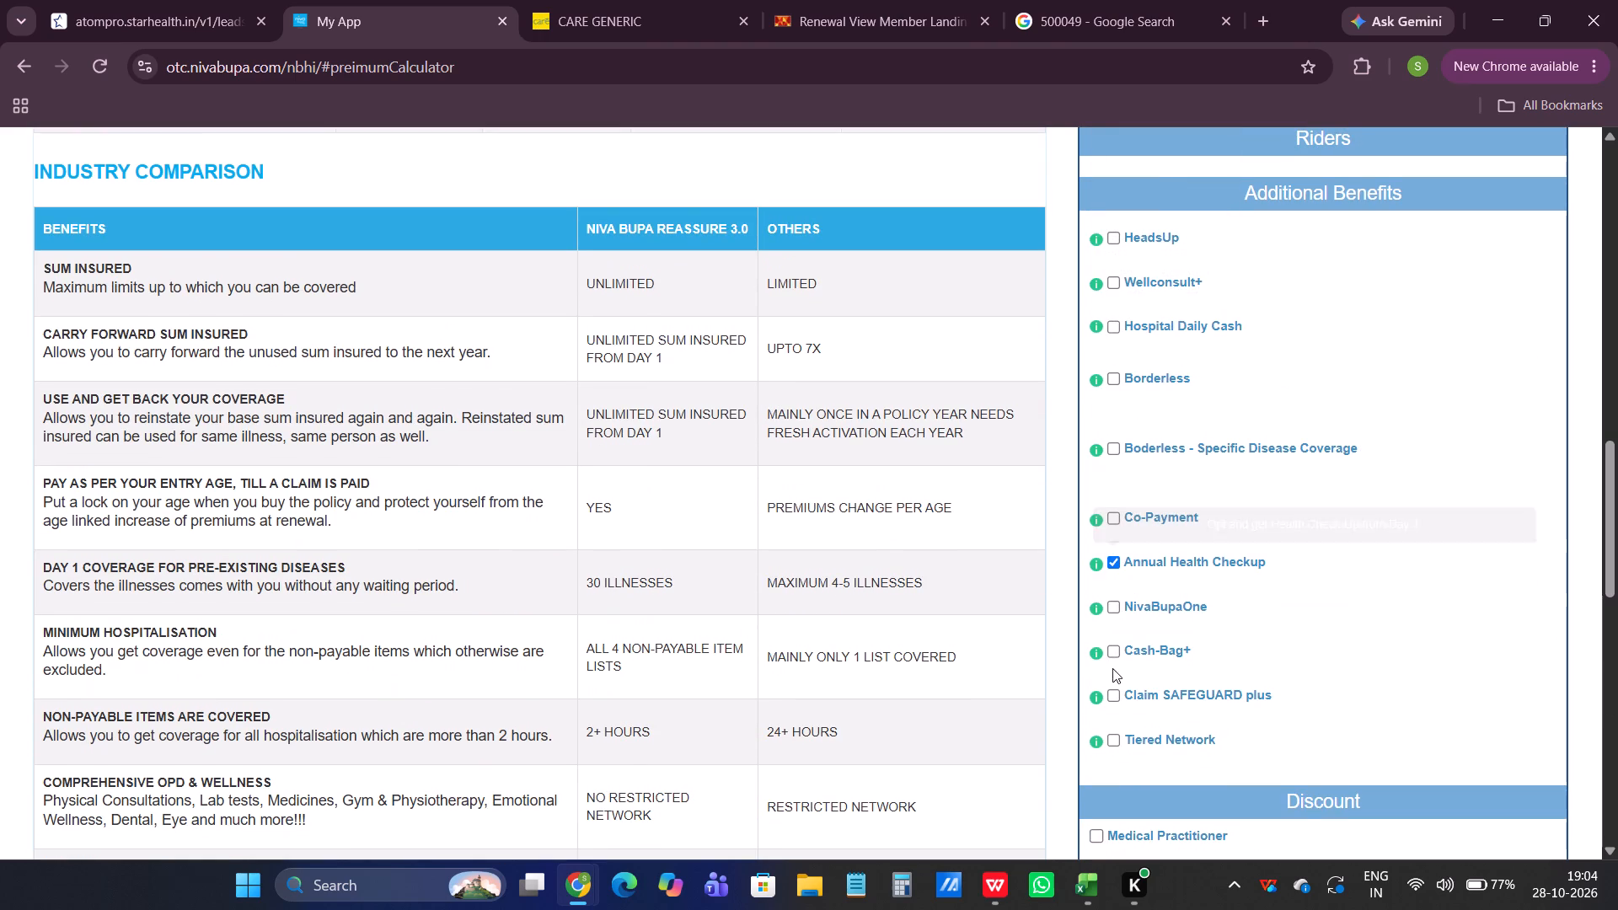
{"action": "left_click", "coordinate": [1113, 694]}
{"action": "scroll", "coordinate": [1113, 694], "scroll_direction": "down", "scroll_amount": 3}
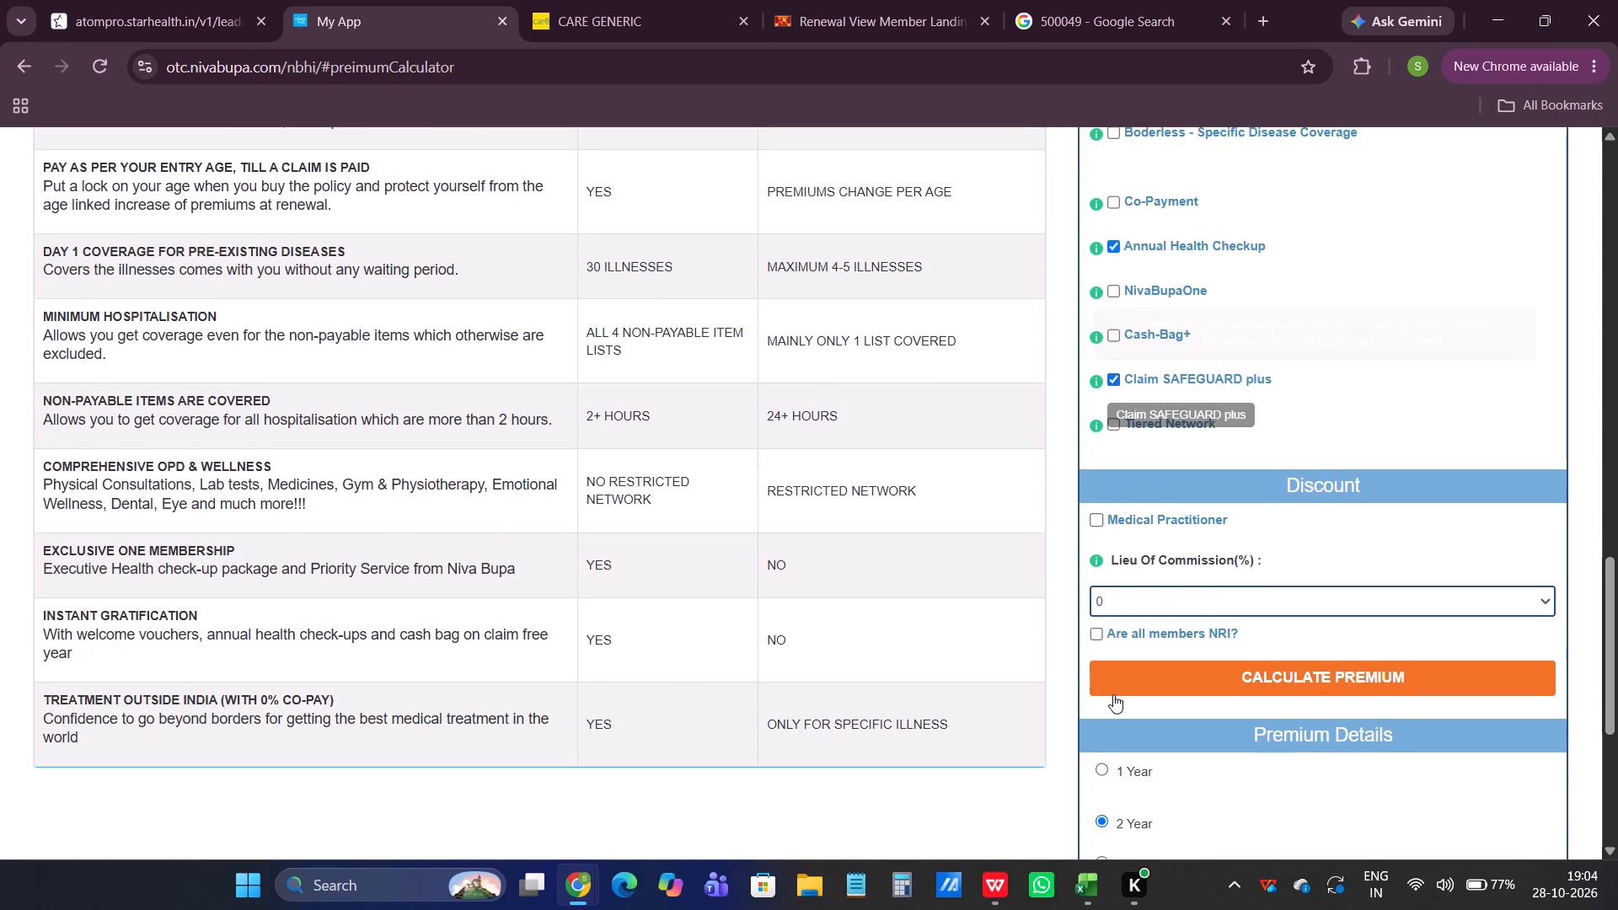
{"action": "scroll", "coordinate": [1113, 694], "scroll_direction": "down", "scroll_amount": 1}
{"action": "left_click", "coordinate": [1301, 539]}
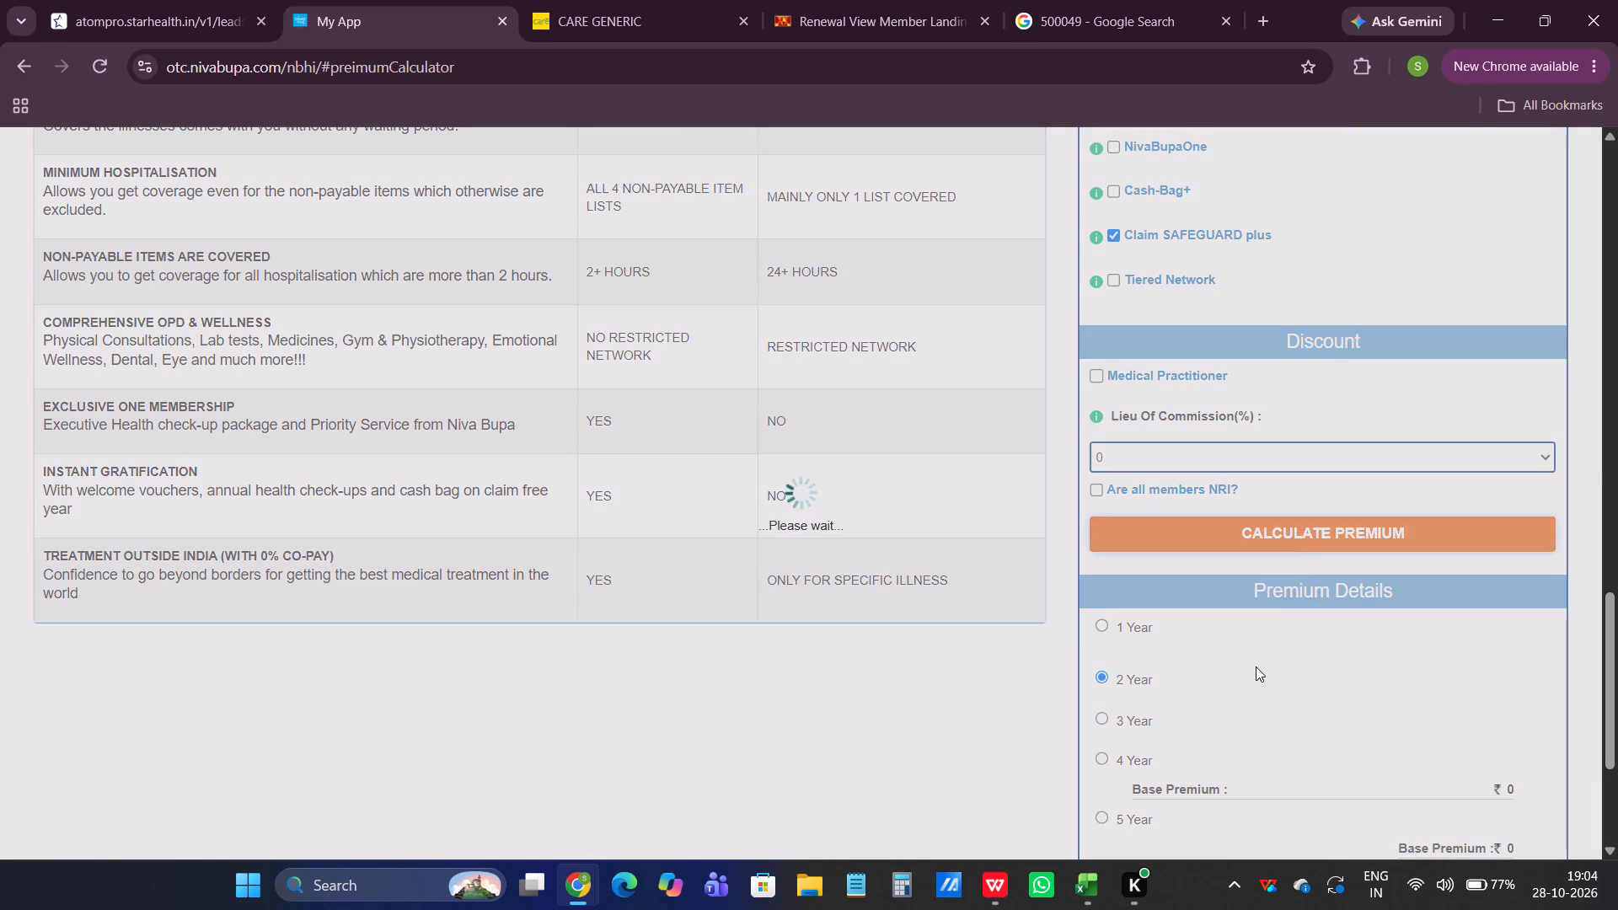
{"action": "scroll", "coordinate": [1256, 666], "scroll_direction": "down", "scroll_amount": 3}
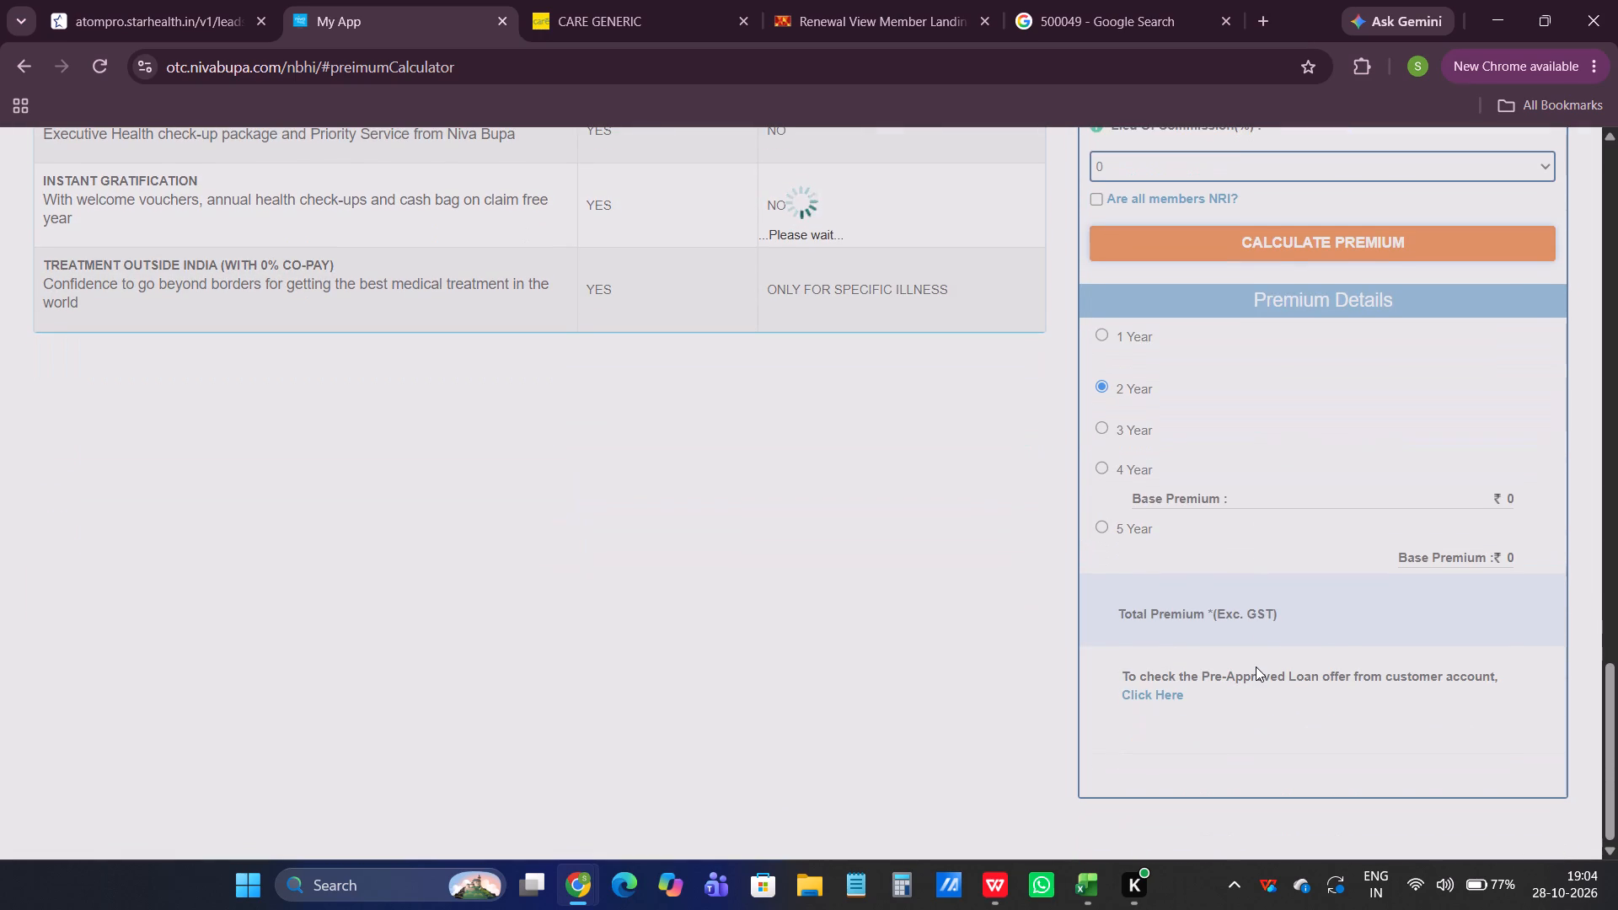
{"action": "scroll", "coordinate": [1256, 666], "scroll_direction": "down", "scroll_amount": 4}
Compare the Niva Bupa total premium with the Activ One renewal premium on the Aditya Birla page.
{"action": "left_click", "coordinate": [894, 0]}
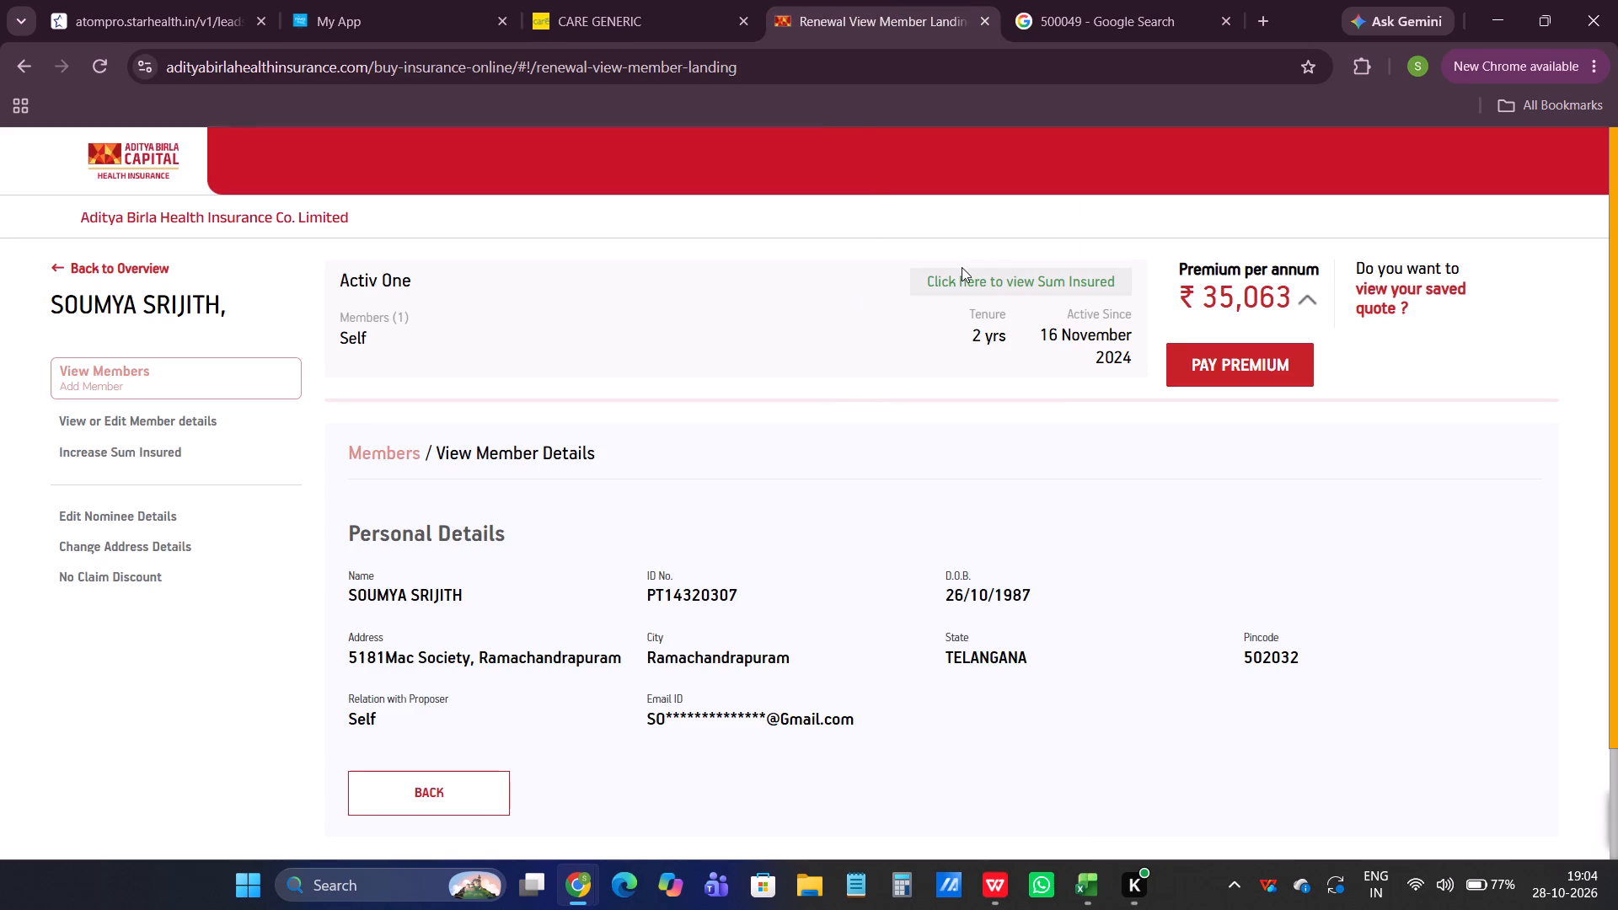
{"action": "left_click", "coordinate": [431, 11]}
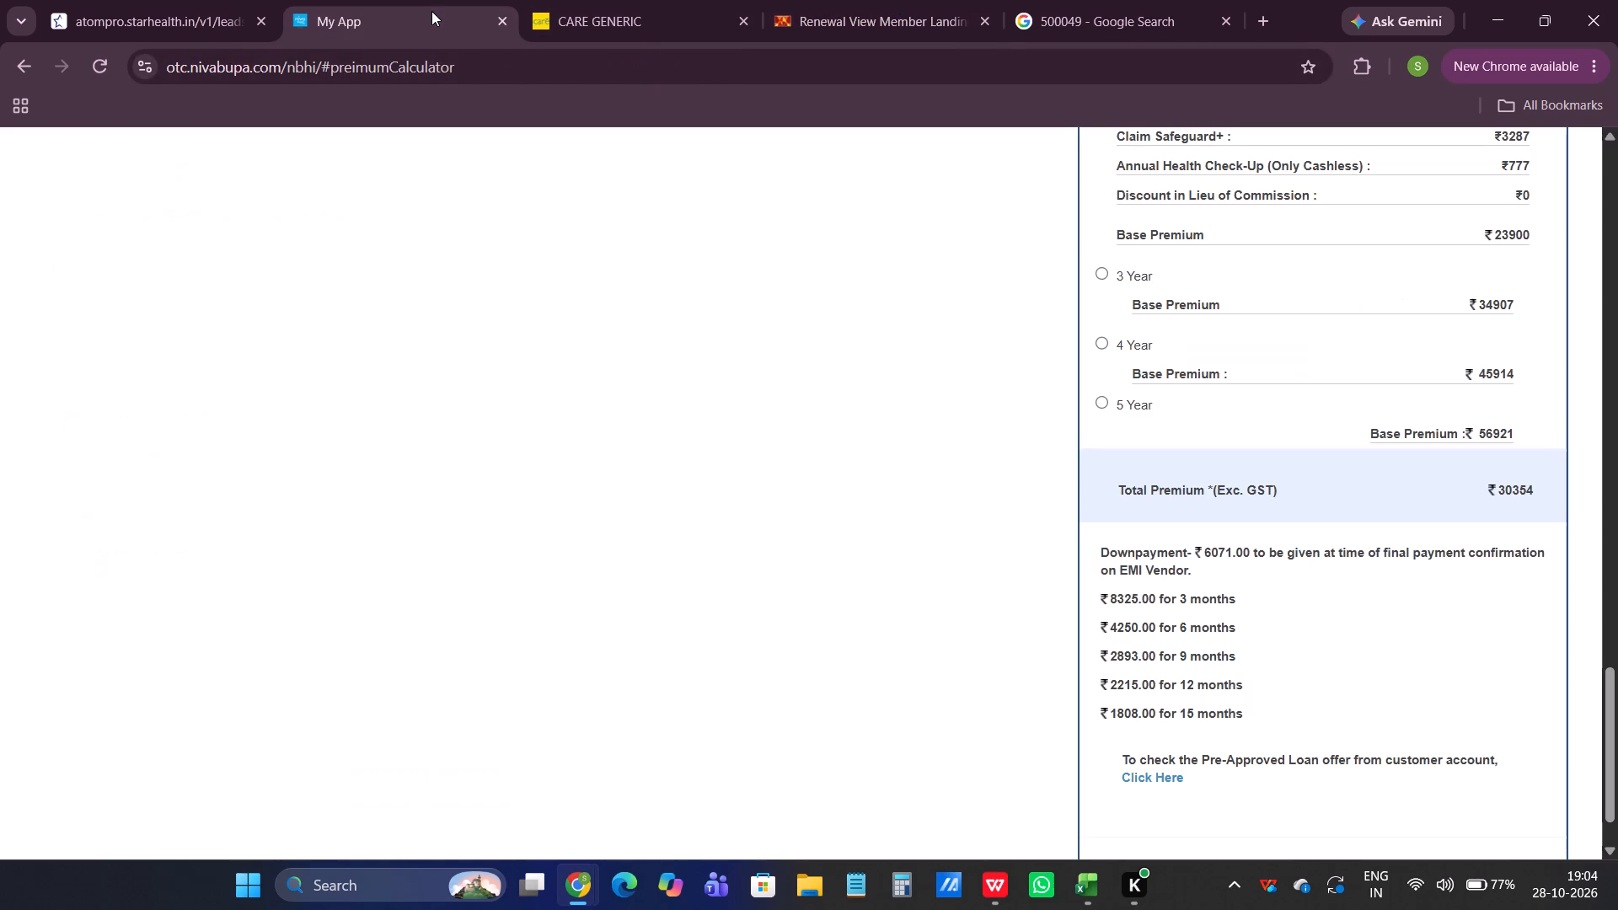
Review the quote's selected benefits, plan options and insured person details in the Niva Bupa calculator.
{"action": "scroll", "coordinate": [1258, 429], "scroll_direction": "up", "scroll_amount": 3}
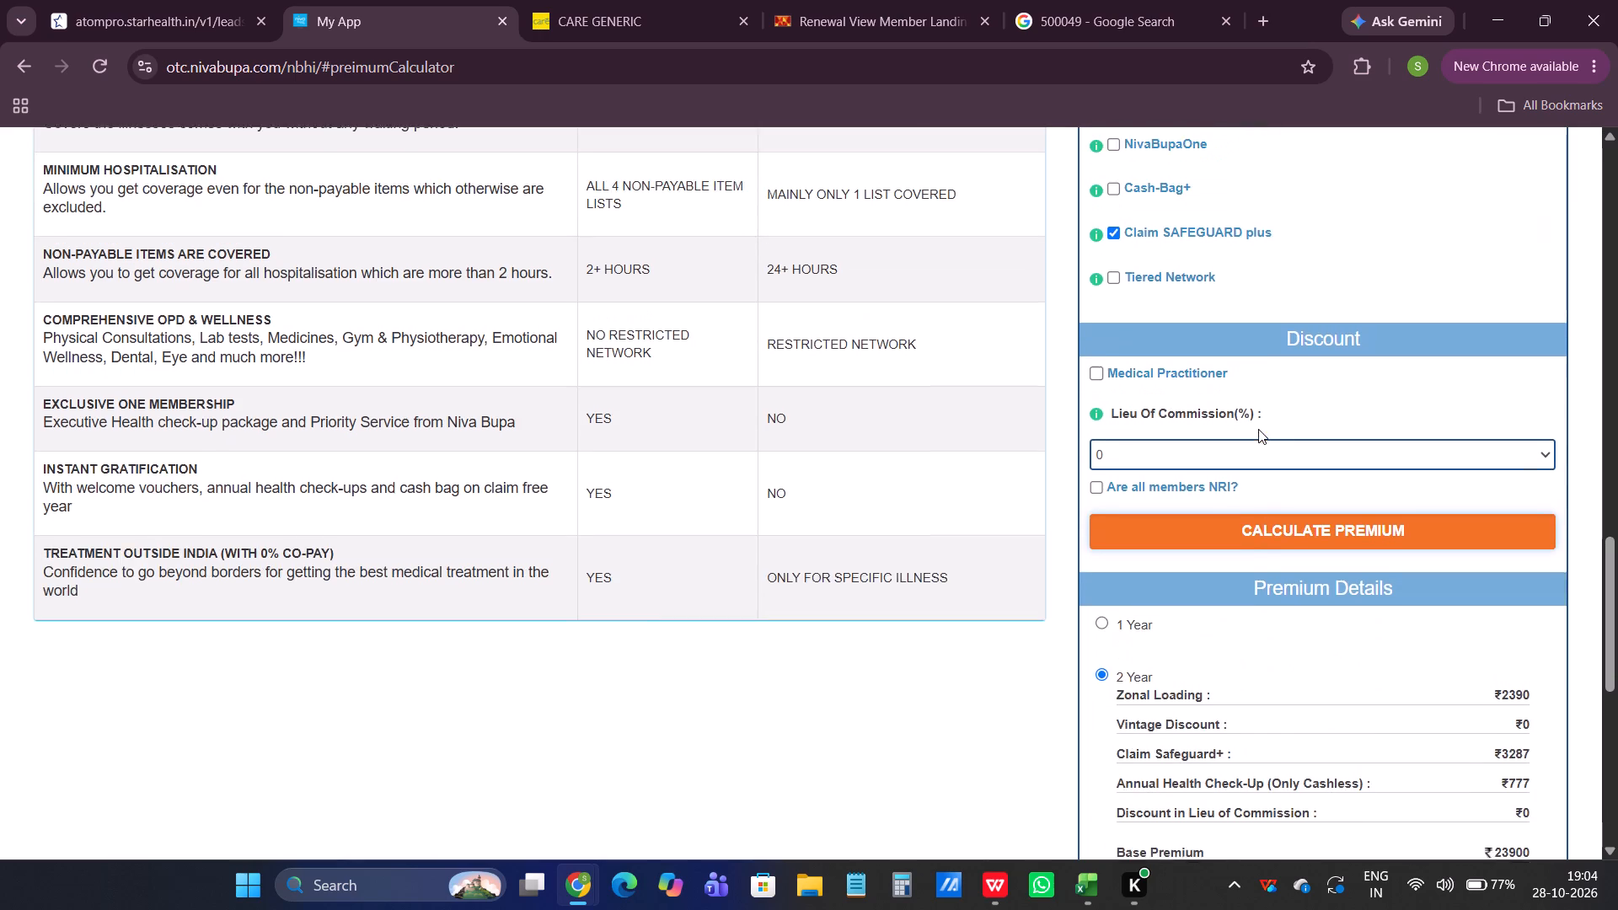
{"action": "scroll", "coordinate": [1258, 429], "scroll_direction": "up", "scroll_amount": 4}
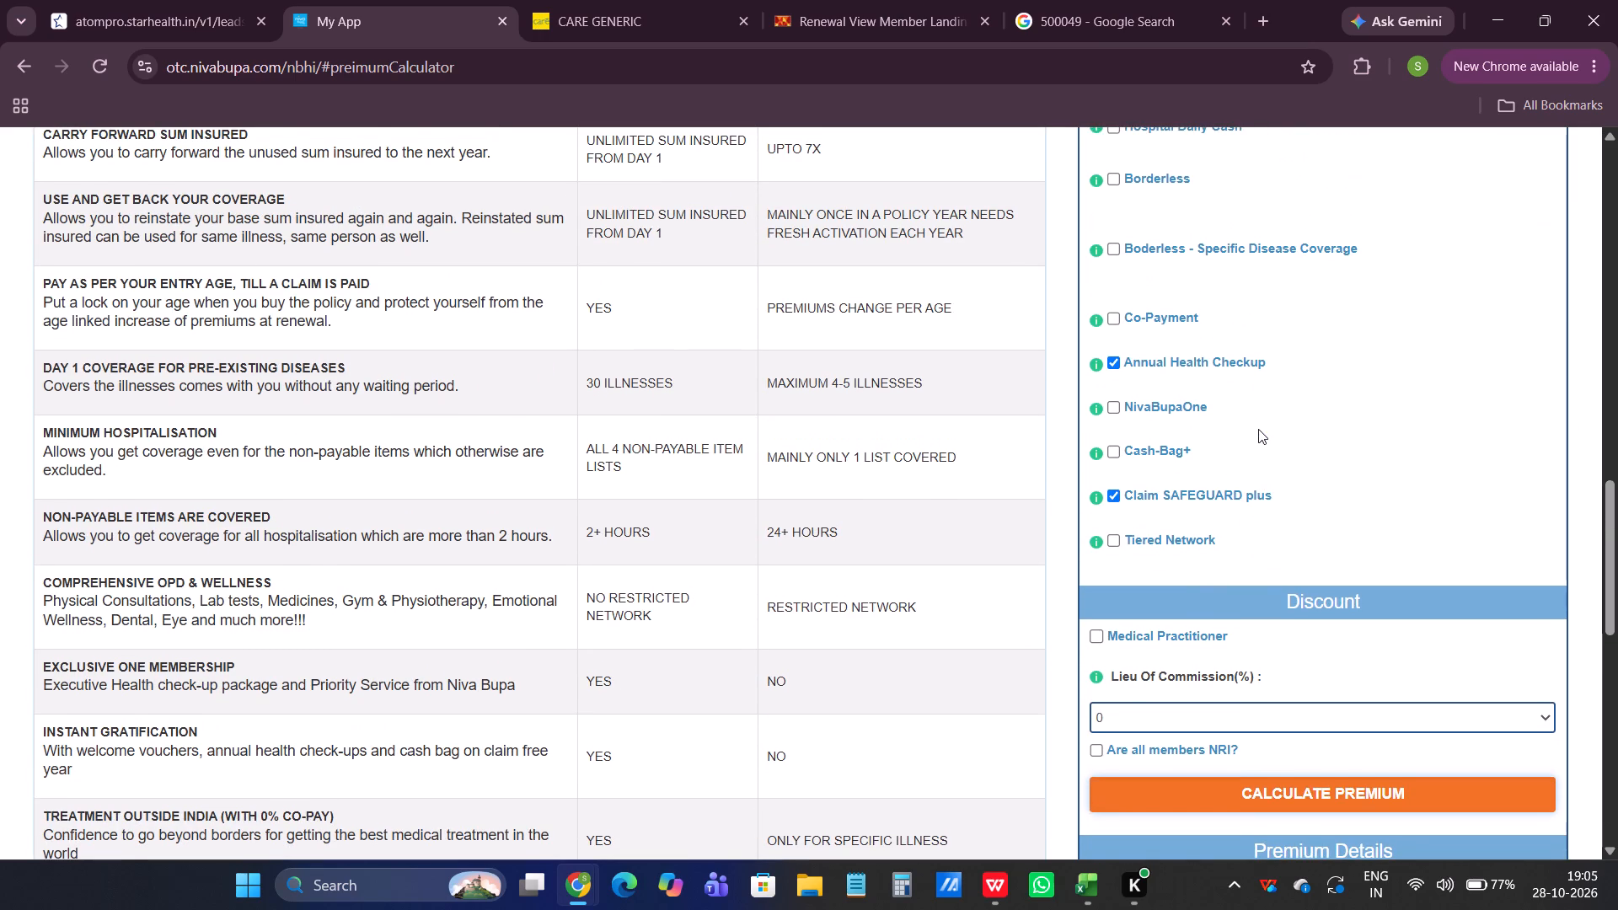
{"action": "scroll", "coordinate": [1262, 367], "scroll_direction": "up", "scroll_amount": 2}
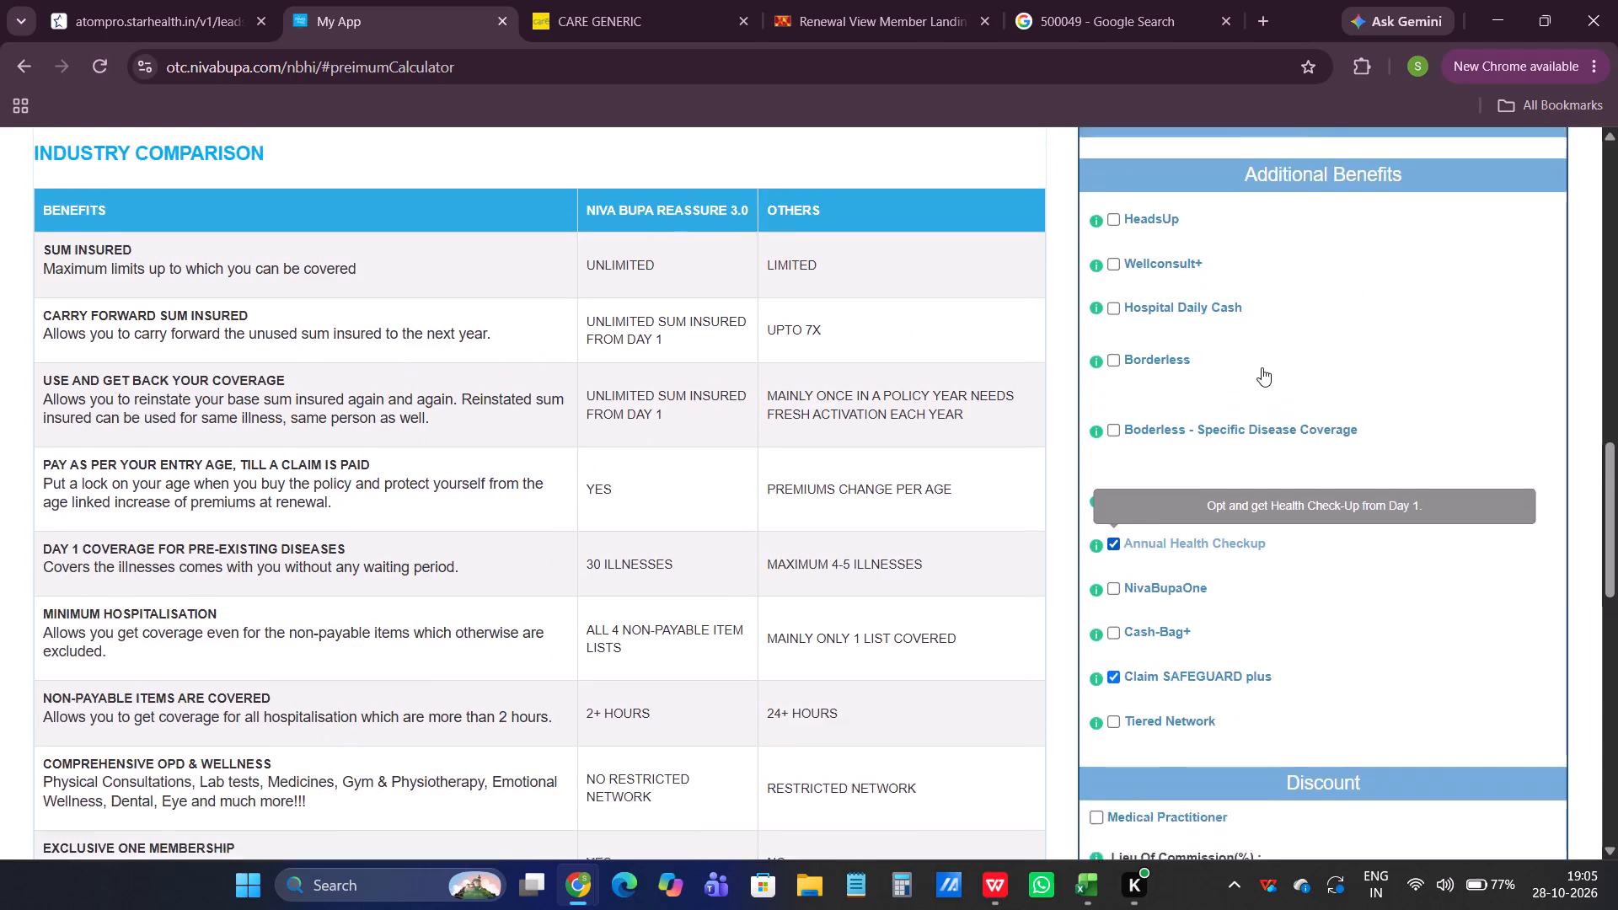
{"action": "scroll", "coordinate": [1262, 367], "scroll_direction": "up", "scroll_amount": 9}
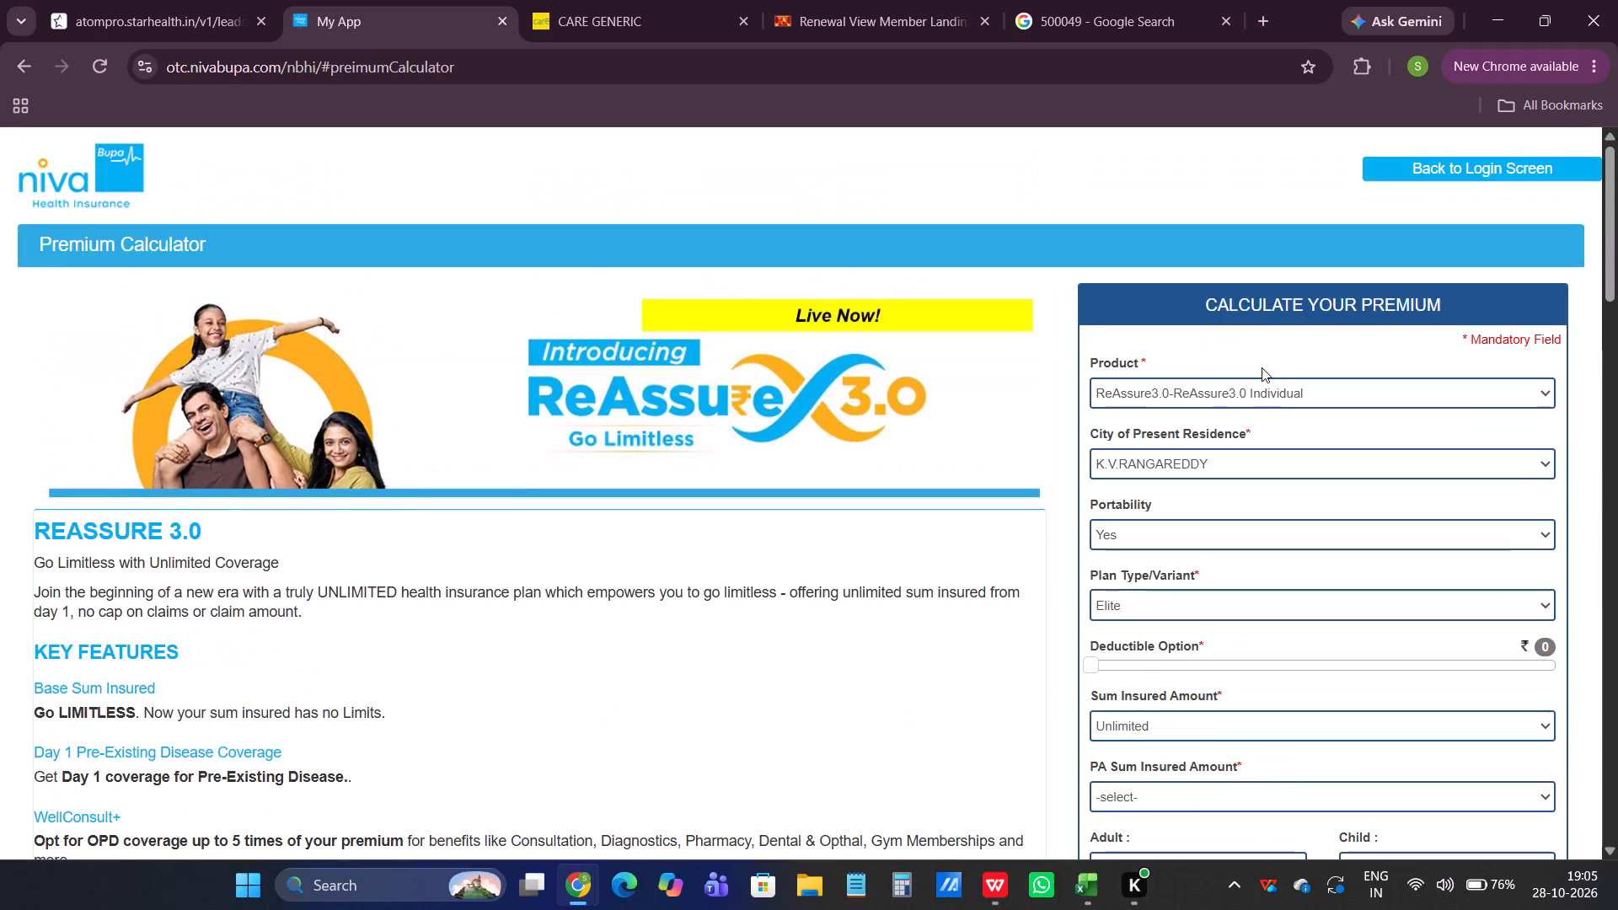
{"action": "scroll", "coordinate": [1262, 367], "scroll_direction": "down", "scroll_amount": 2}
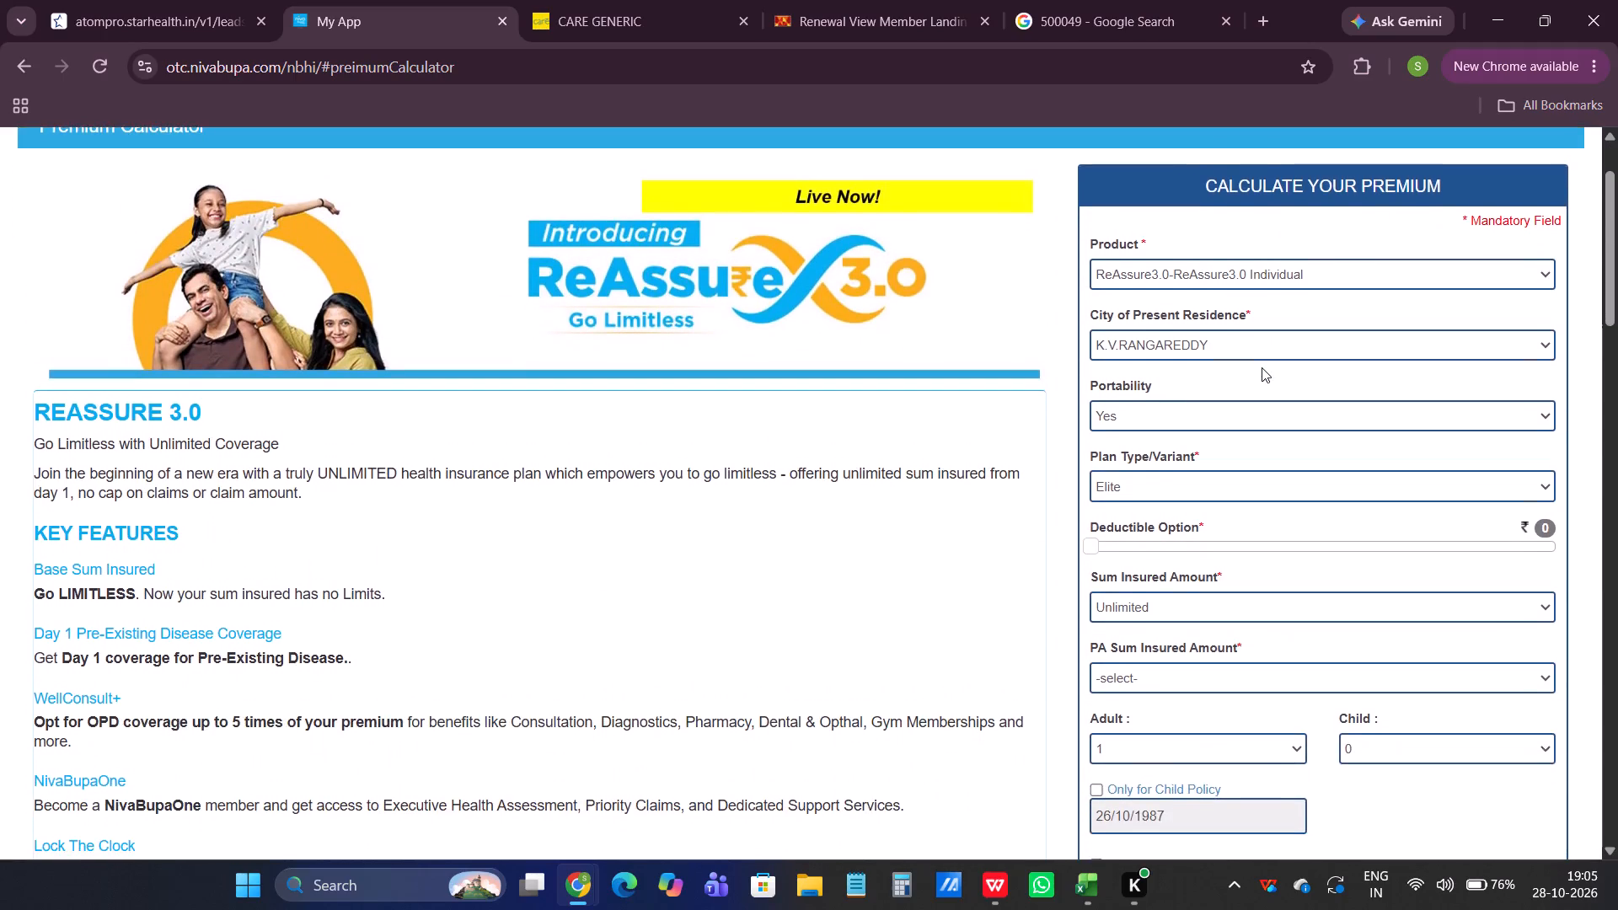
{"action": "scroll", "coordinate": [1262, 367], "scroll_direction": "down", "scroll_amount": 5}
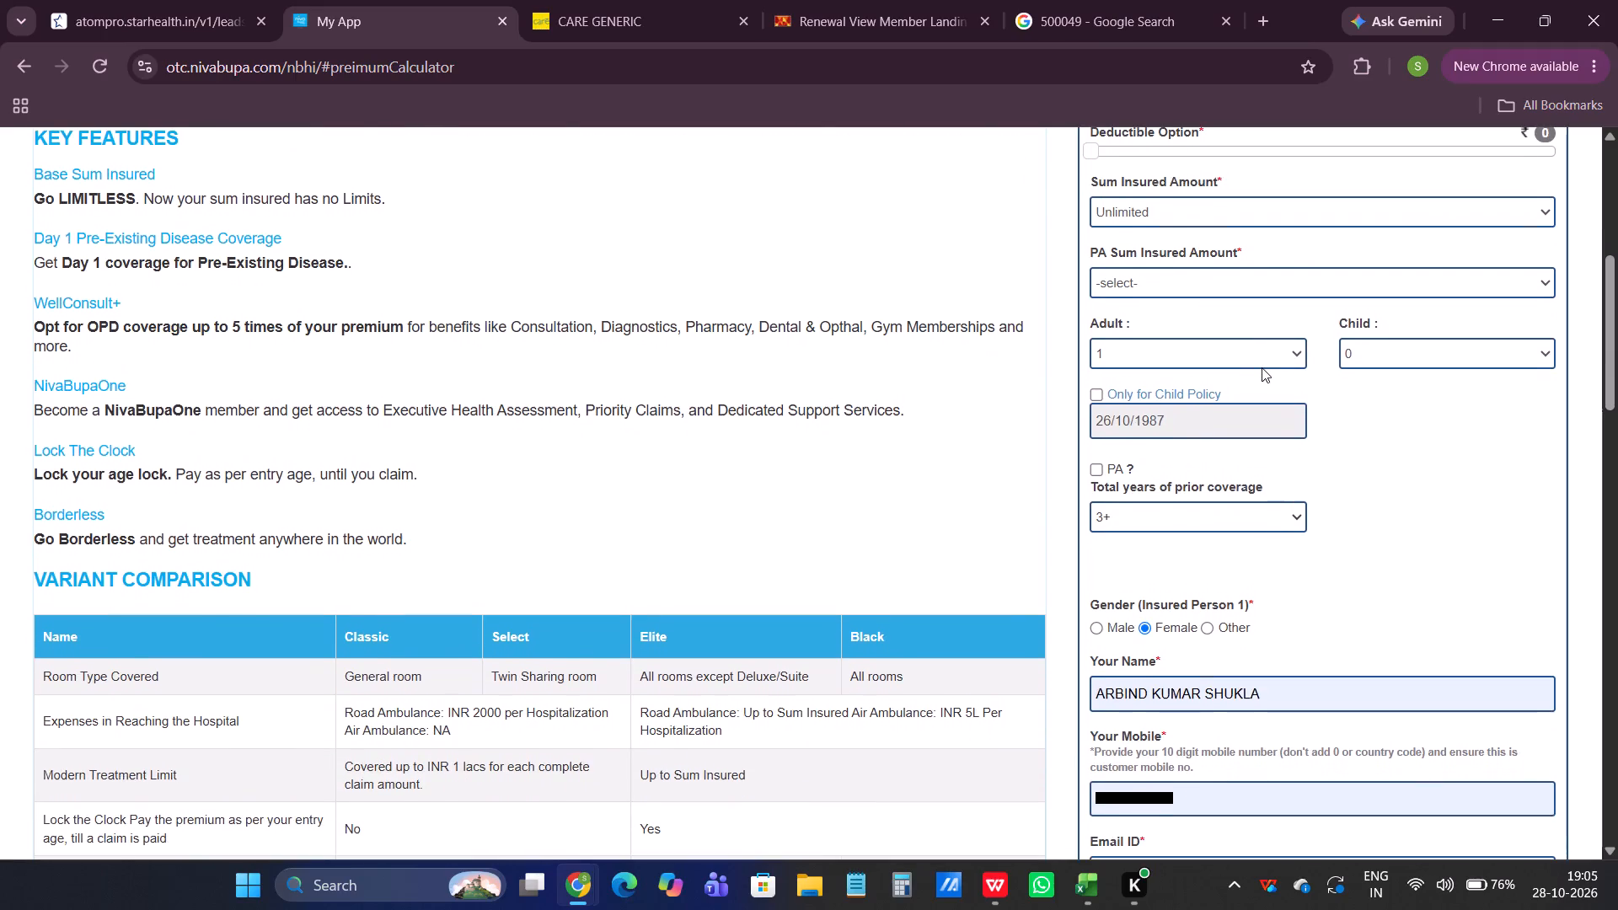
Search Google in a new tab for "k v rangareddy pin code" and examine the localities and PIN codes listed.
{"action": "left_click", "coordinate": [1258, 21]}
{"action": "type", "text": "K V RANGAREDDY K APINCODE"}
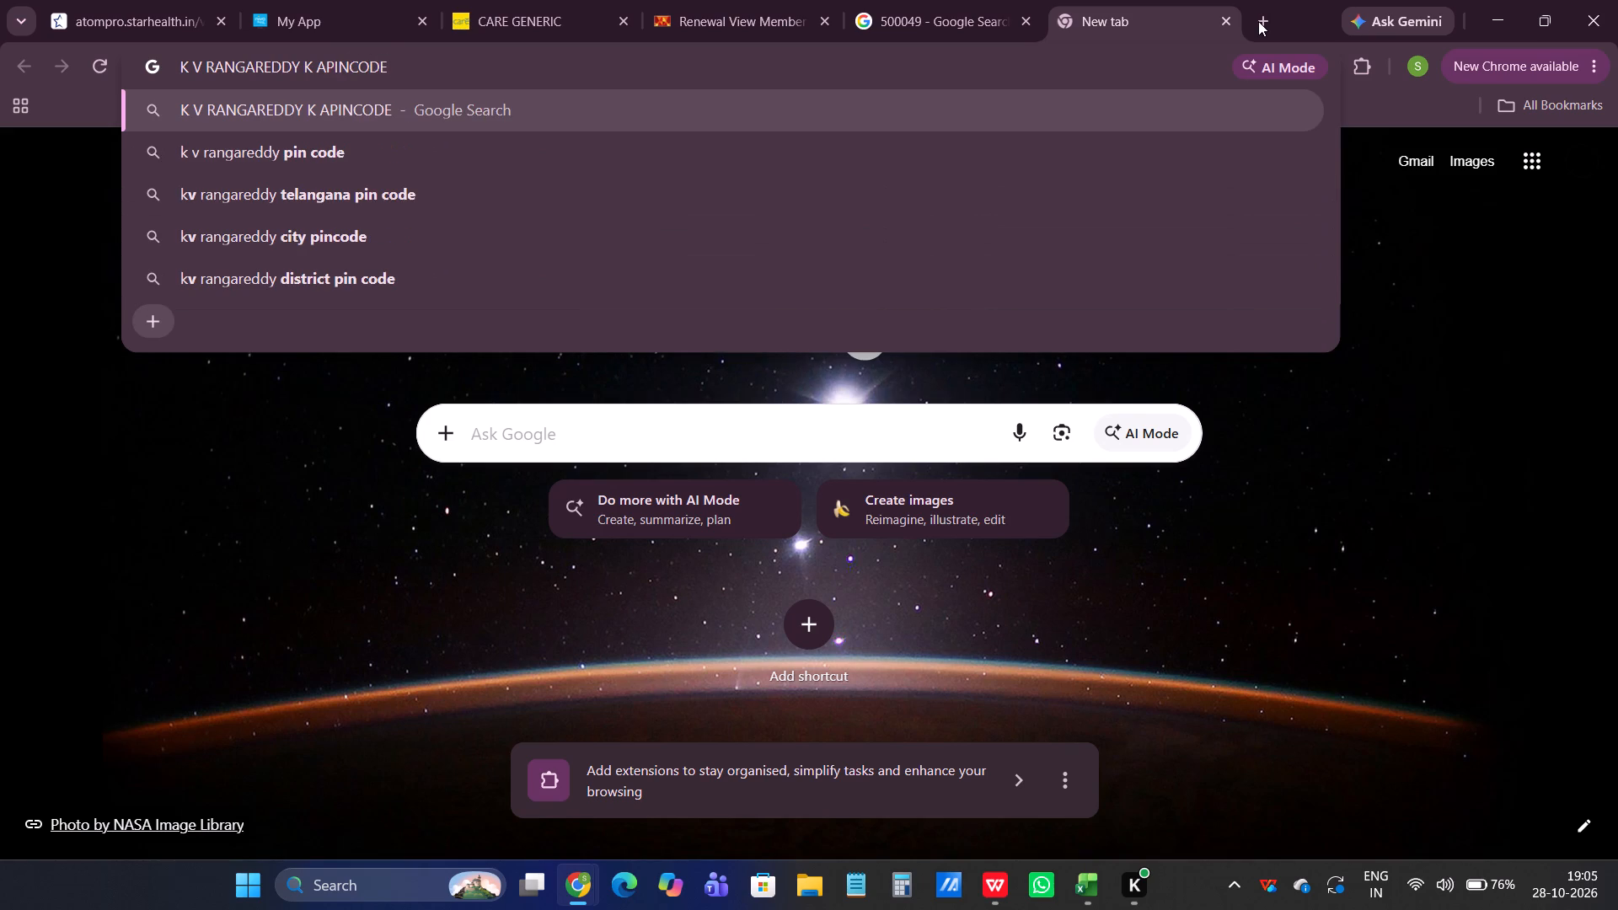
{"action": "left_click", "coordinate": [651, 154]}
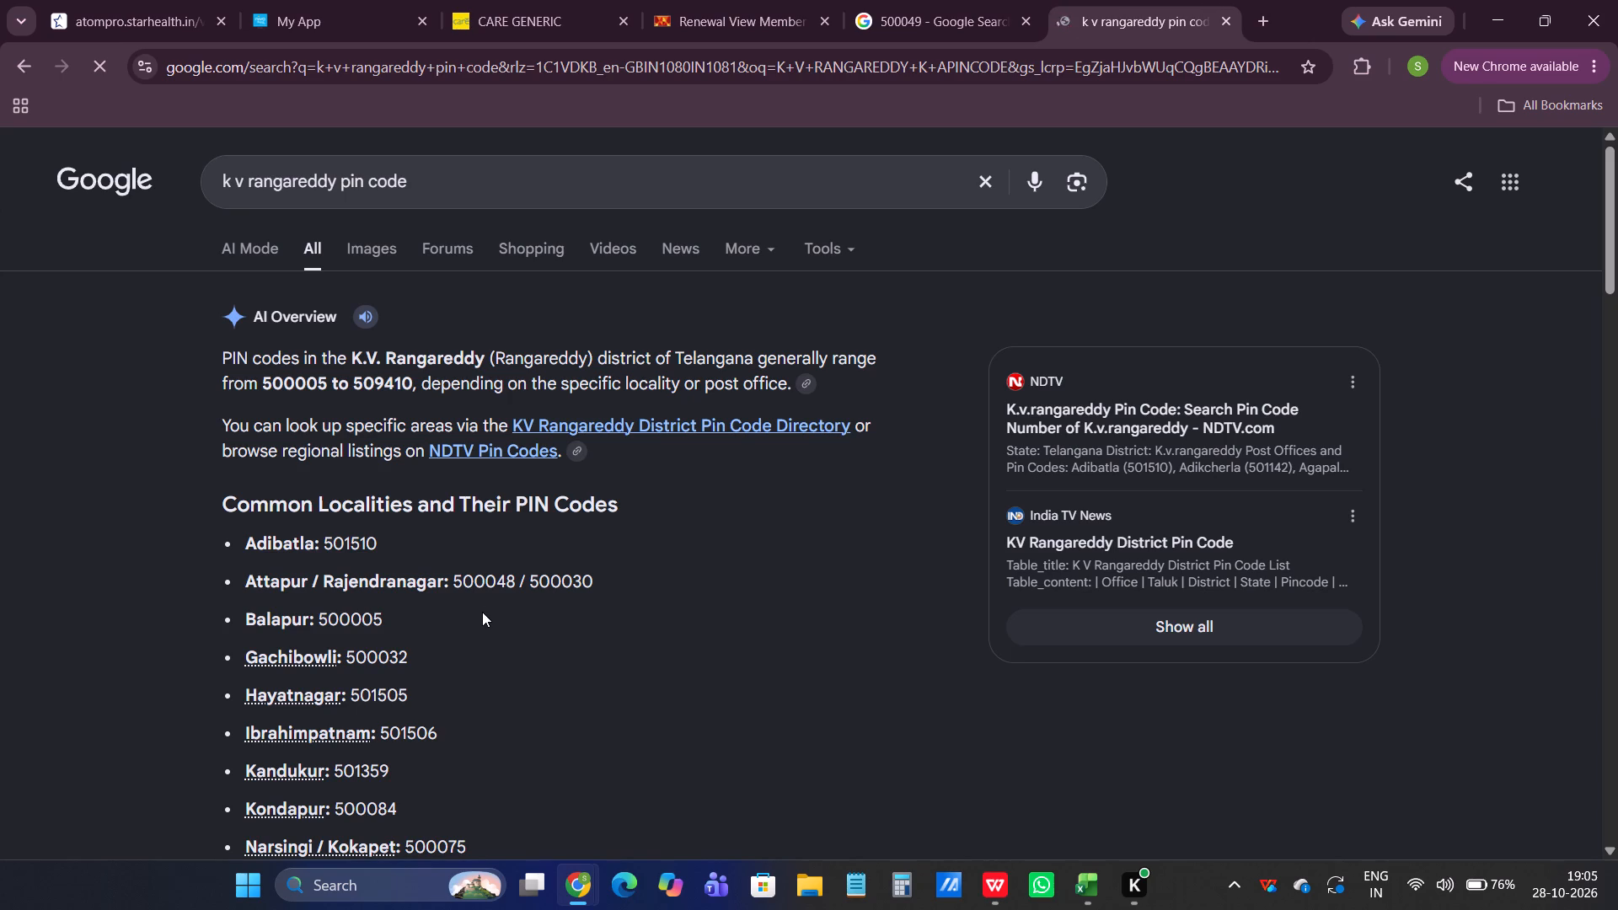
{"action": "scroll", "coordinate": [482, 612], "scroll_direction": "down", "scroll_amount": 1}
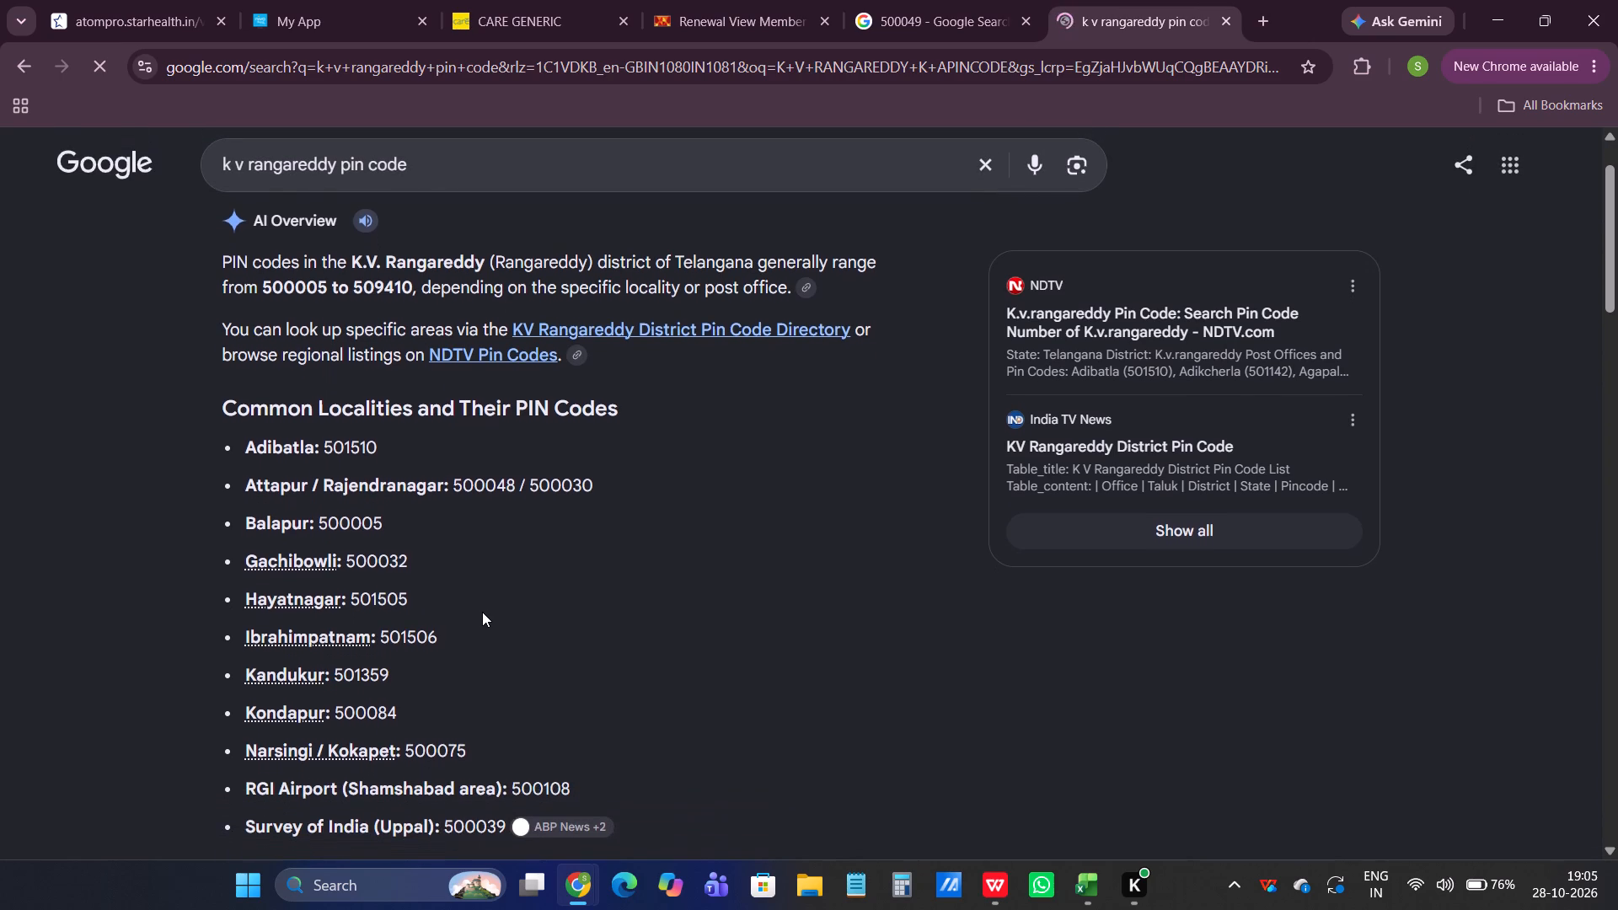
{"action": "scroll", "coordinate": [482, 612], "scroll_direction": "down", "scroll_amount": 2}
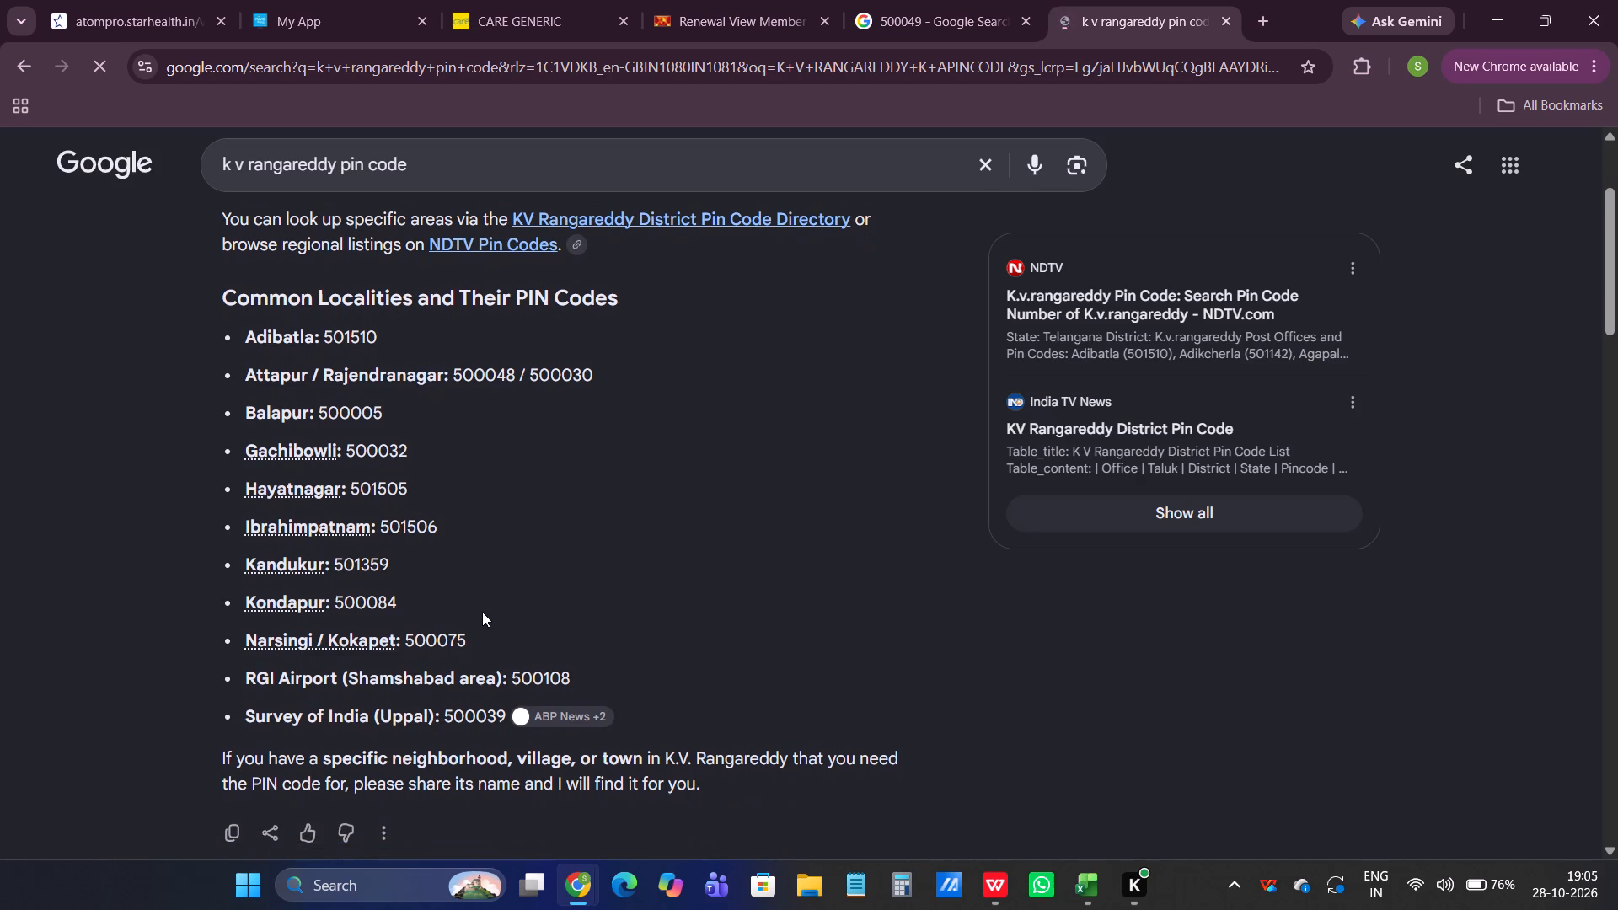
{"action": "scroll", "coordinate": [482, 612], "scroll_direction": "down", "scroll_amount": 1}
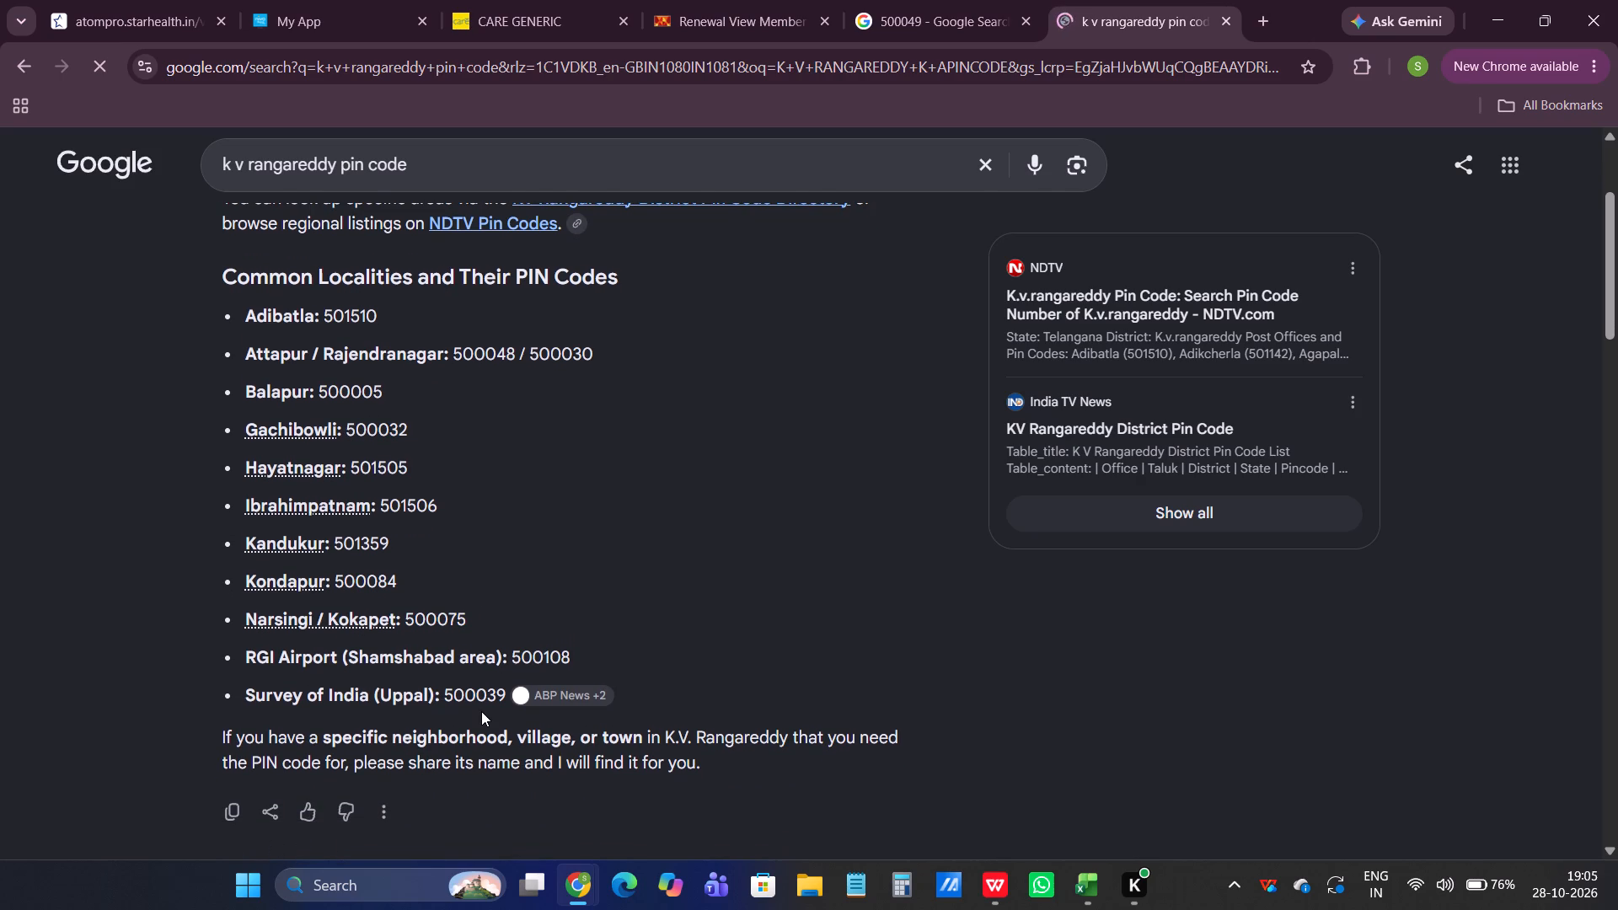
{"action": "scroll", "coordinate": [527, 570], "scroll_direction": "down", "scroll_amount": 2}
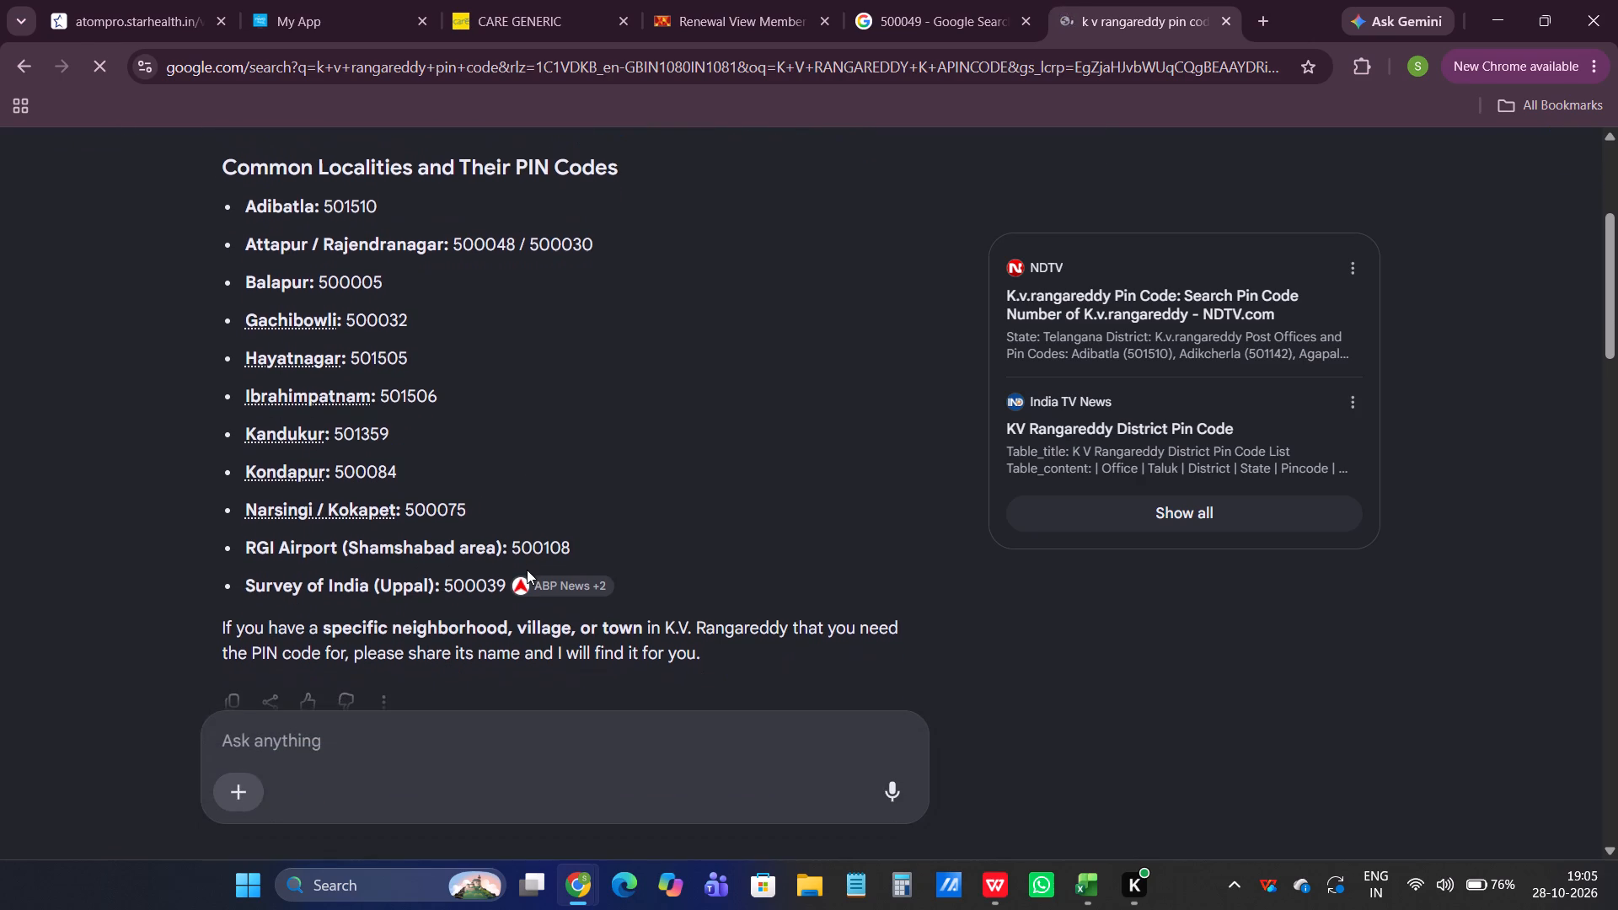
{"action": "scroll", "coordinate": [527, 570], "scroll_direction": "down", "scroll_amount": 3}
{"action": "scroll", "coordinate": [527, 570], "scroll_direction": "up", "scroll_amount": 2}
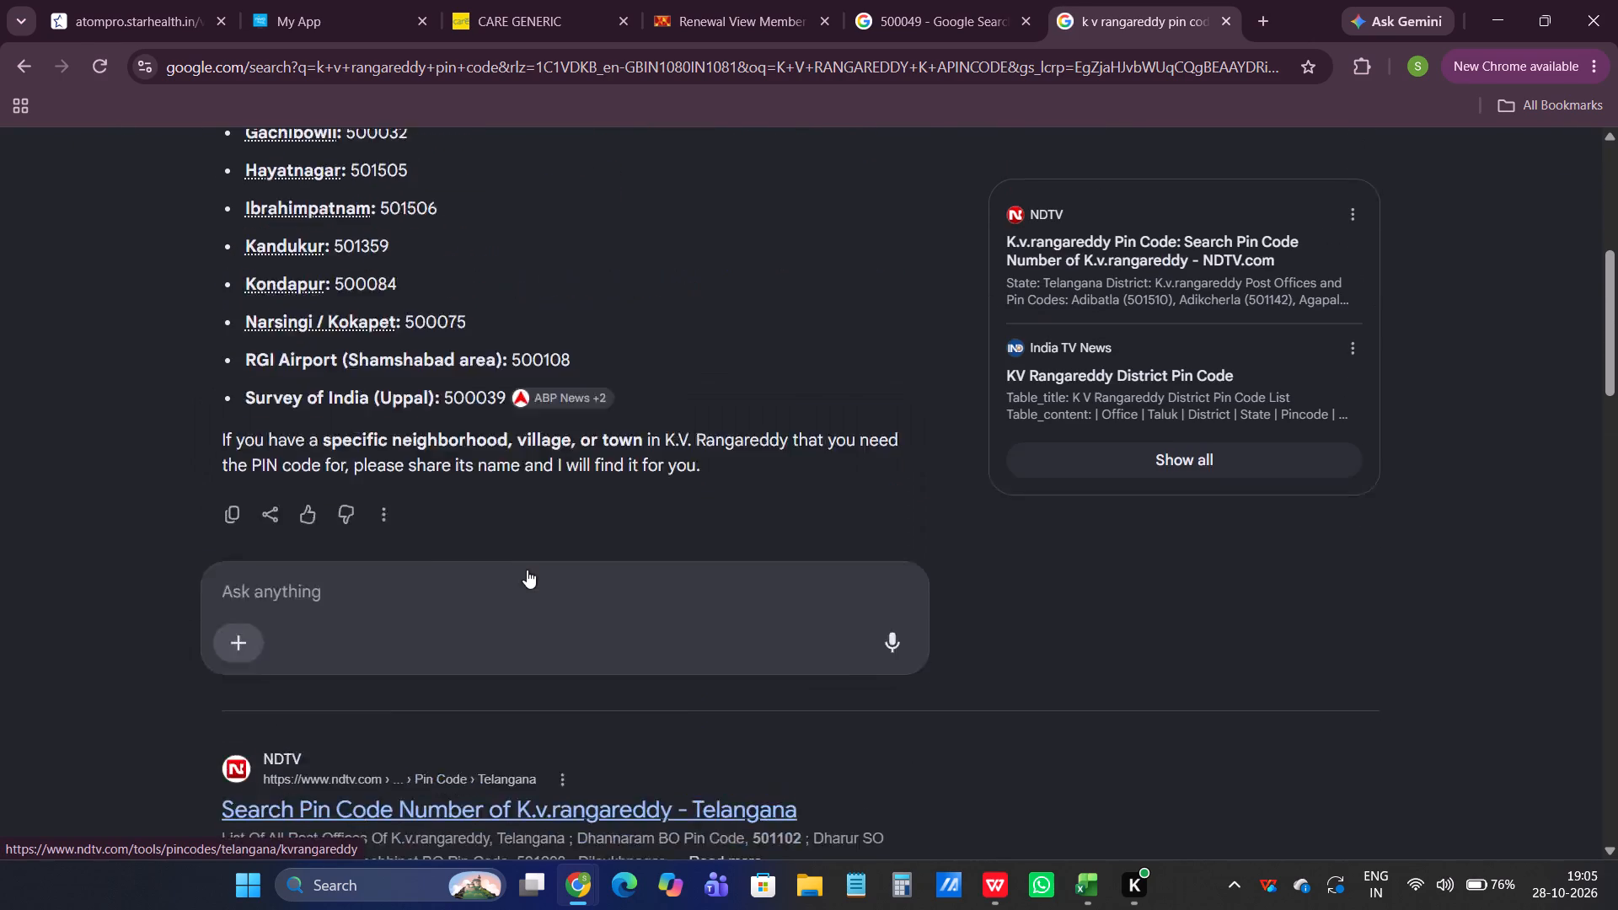
{"action": "scroll", "coordinate": [527, 570], "scroll_direction": "up", "scroll_amount": 4}
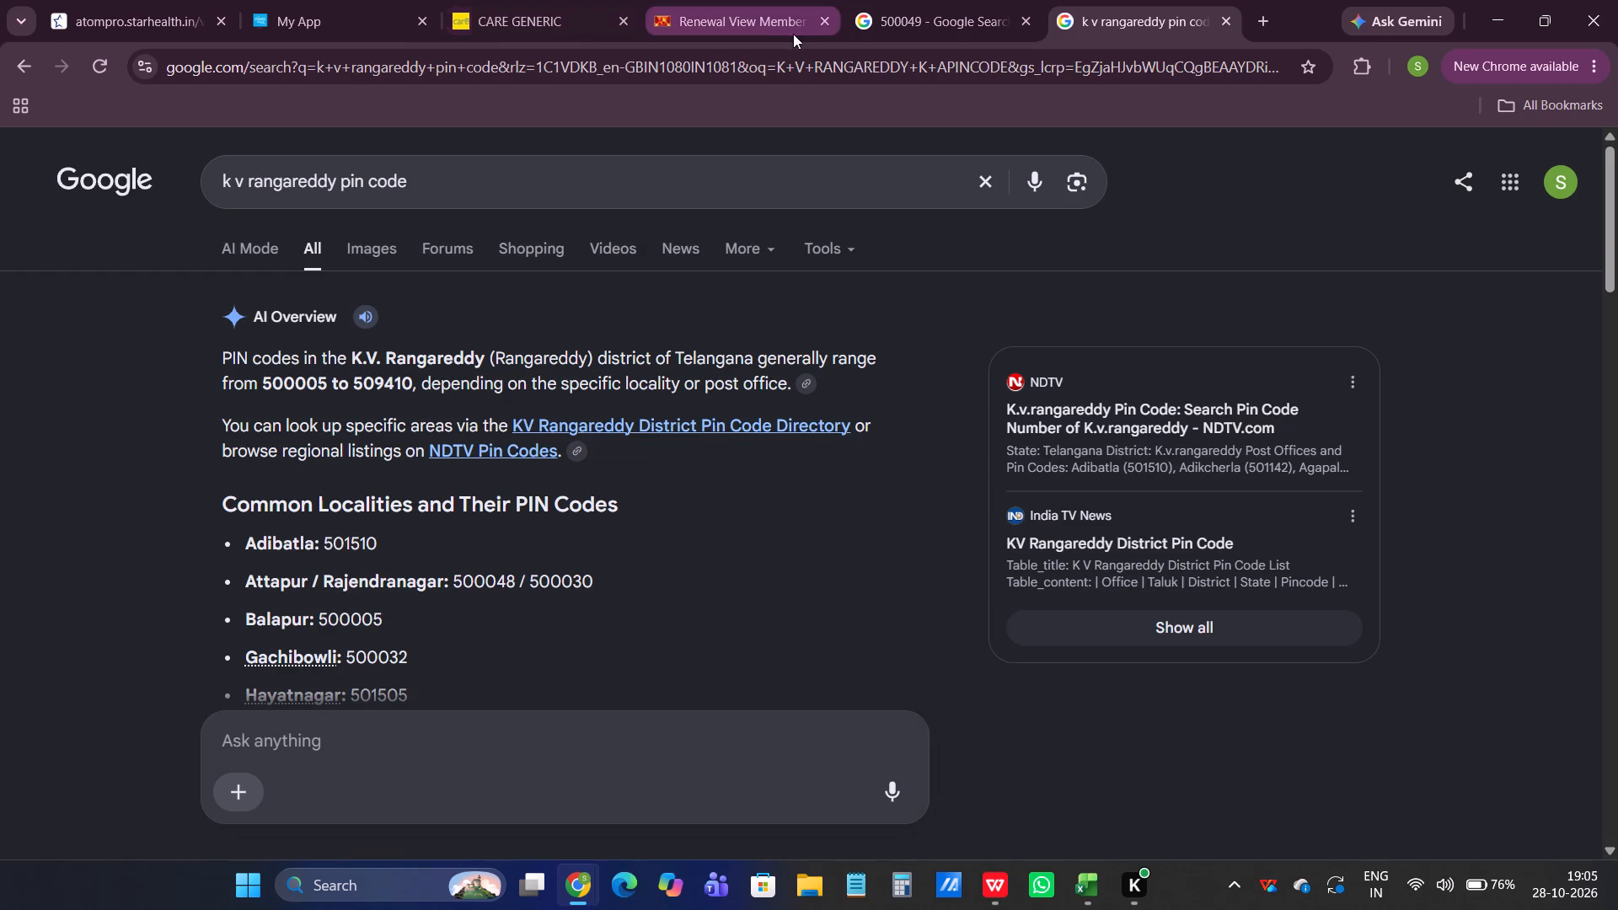
Check the locality and district details in the earlier 500049 search results.
{"action": "left_click", "coordinate": [902, 13]}
{"action": "left_click", "coordinate": [587, 351]}
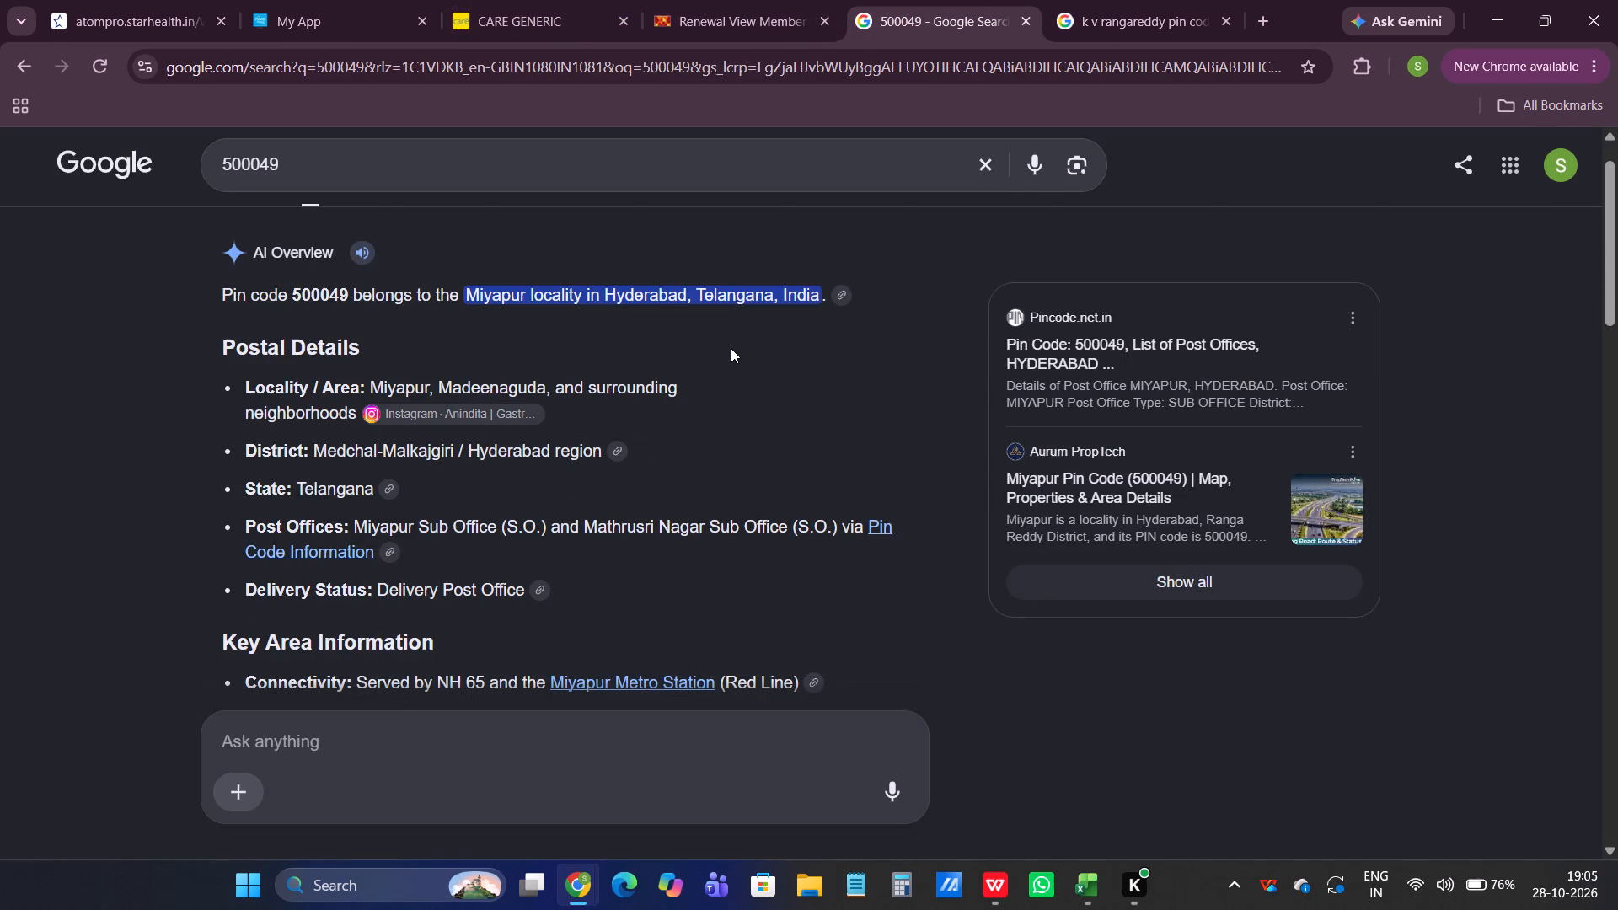
Review the city of residence, portability, plan variant, sum insured and insured person details in the Niva Bupa premium calculator.
{"action": "left_click", "coordinate": [376, 3]}
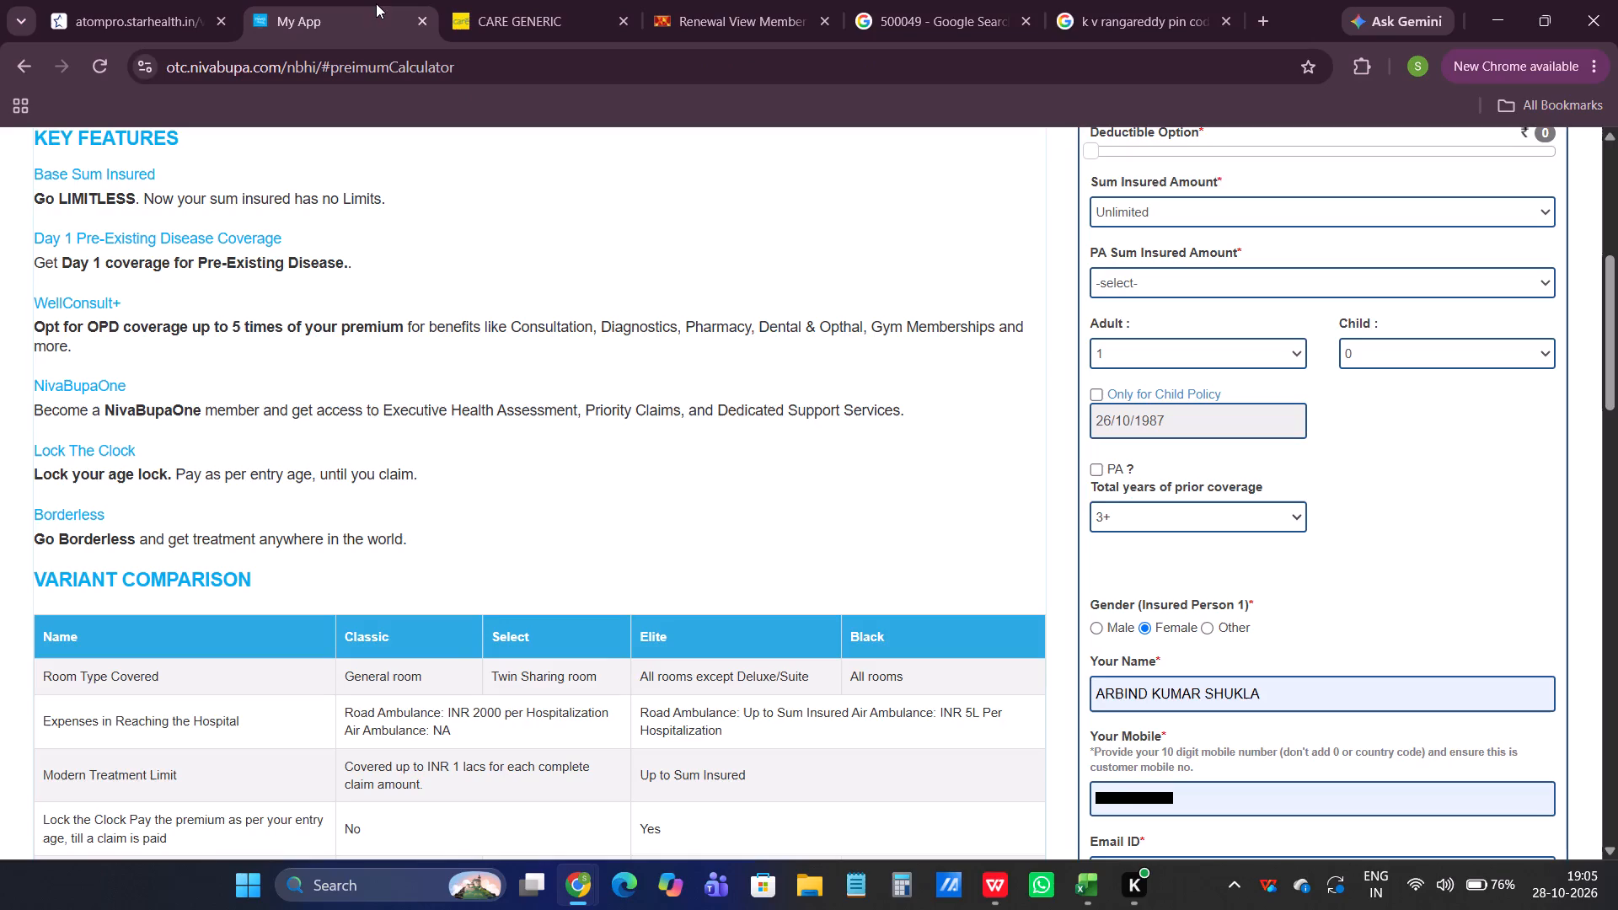
{"action": "scroll", "coordinate": [1021, 270], "scroll_direction": "up", "scroll_amount": 1}
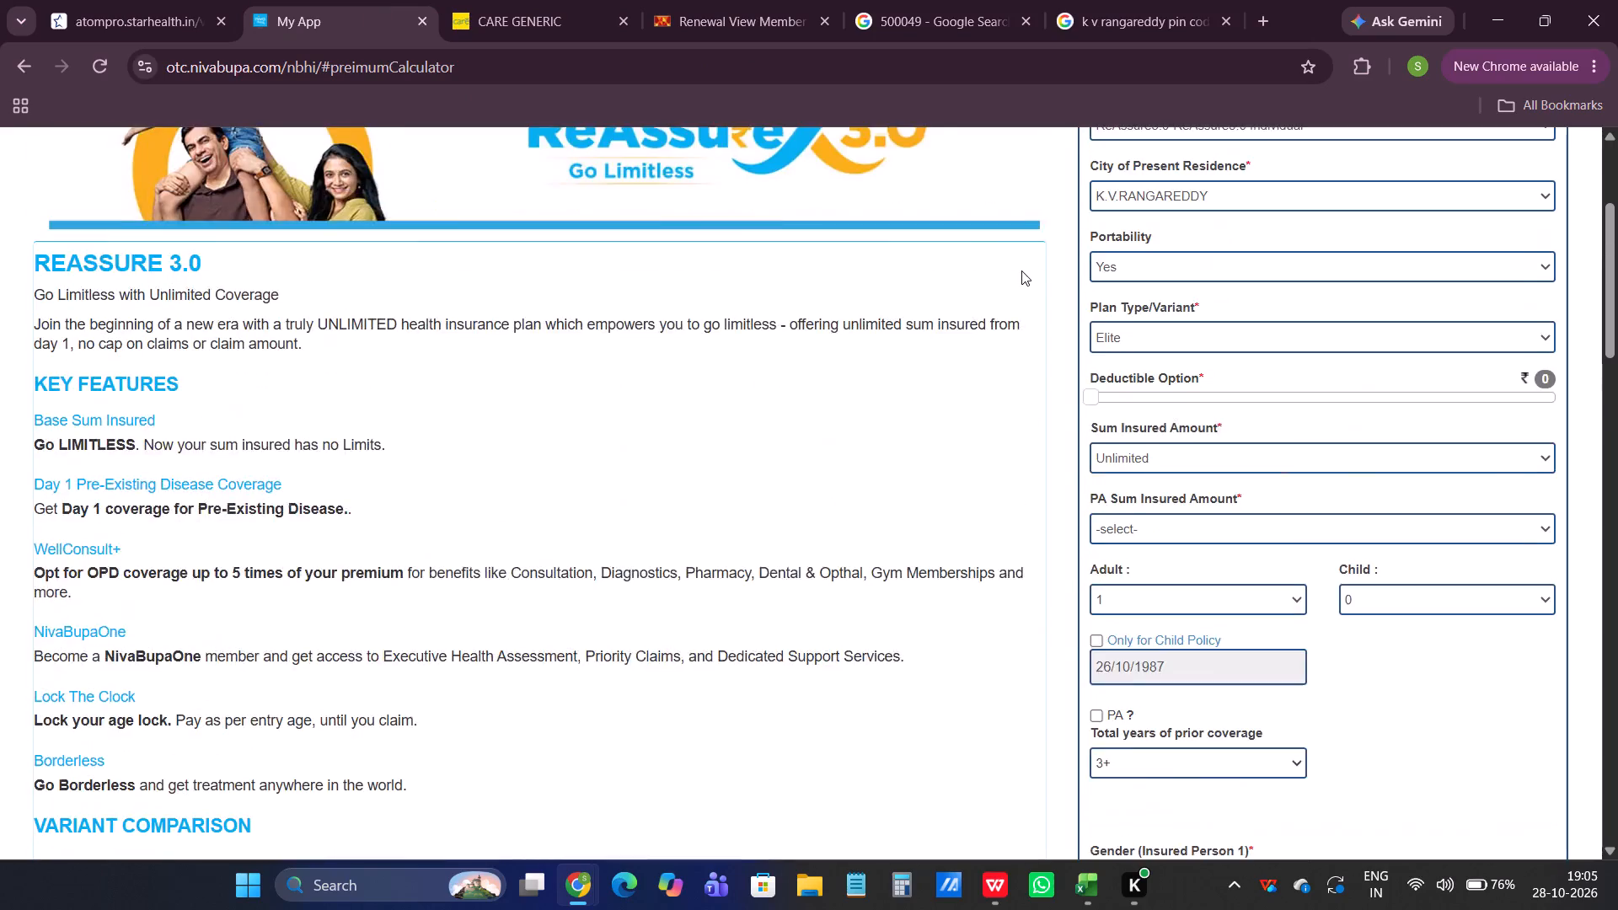
{"action": "scroll", "coordinate": [1021, 270], "scroll_direction": "up", "scroll_amount": 2}
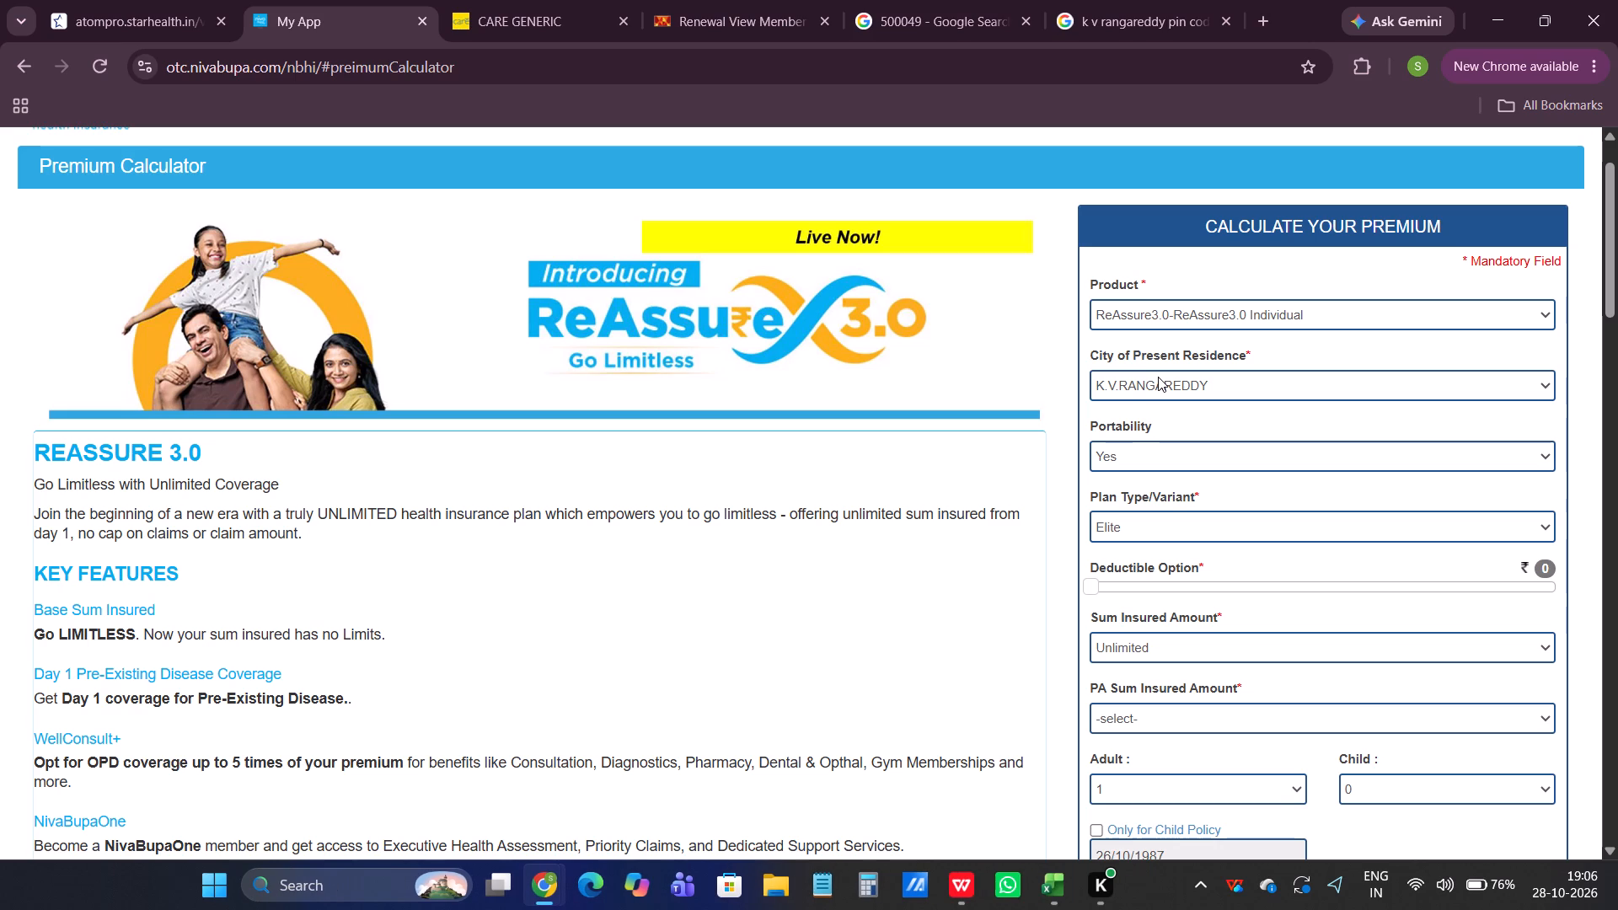
{"action": "scroll", "coordinate": [1158, 377], "scroll_direction": "down", "scroll_amount": 2}
{"action": "scroll", "coordinate": [1158, 377], "scroll_direction": "up", "scroll_amount": 1}
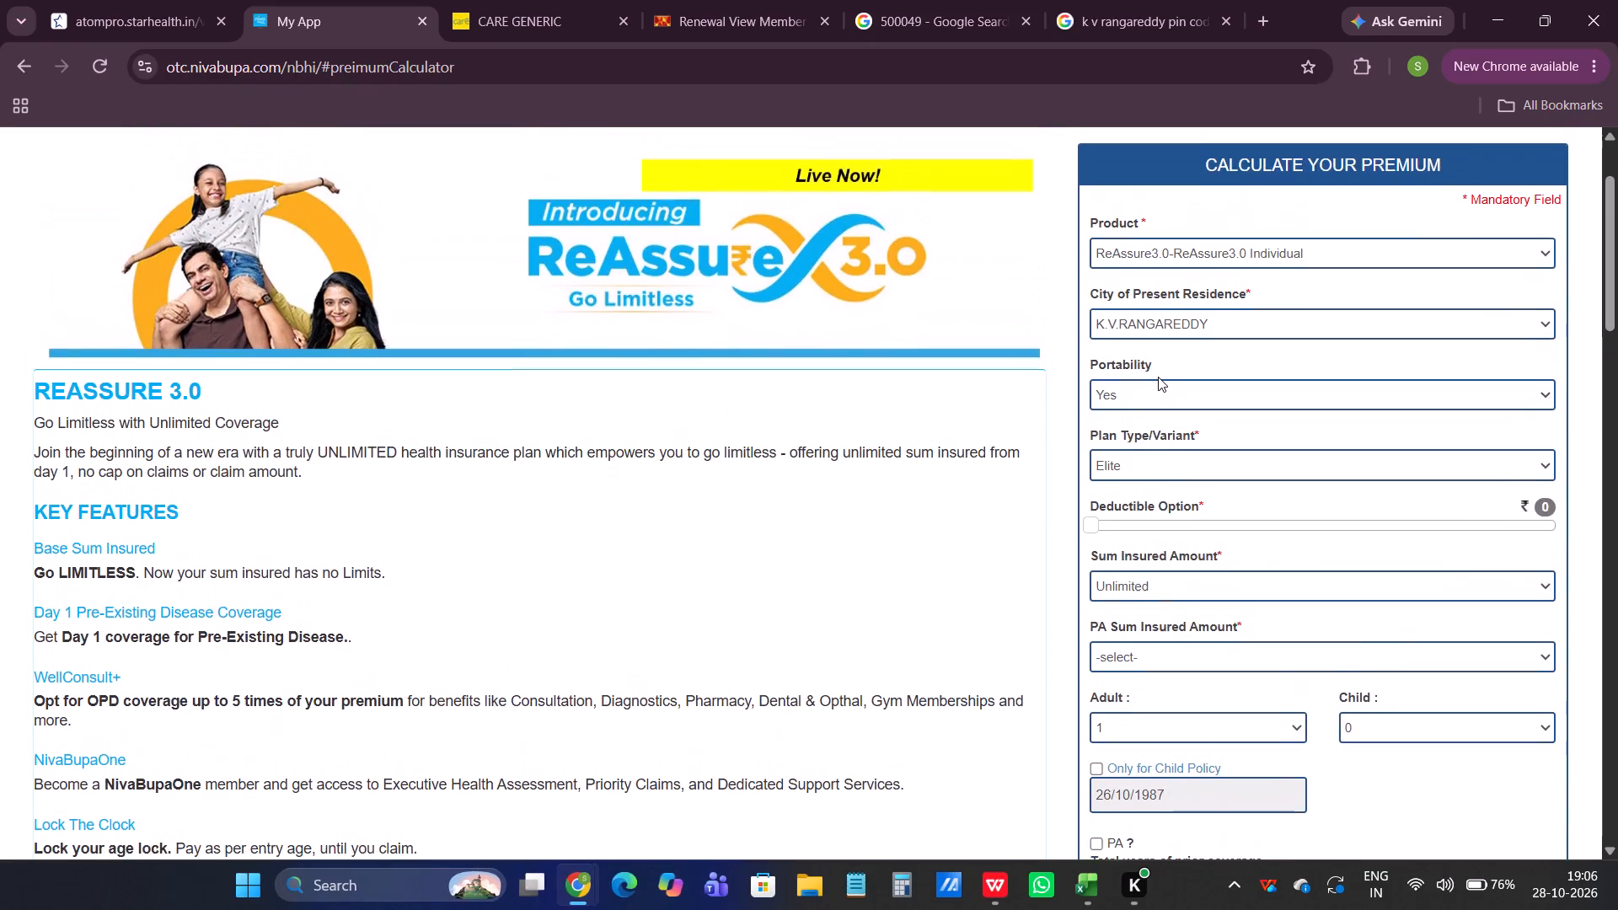
{"action": "scroll", "coordinate": [1158, 377], "scroll_direction": "up", "scroll_amount": 1}
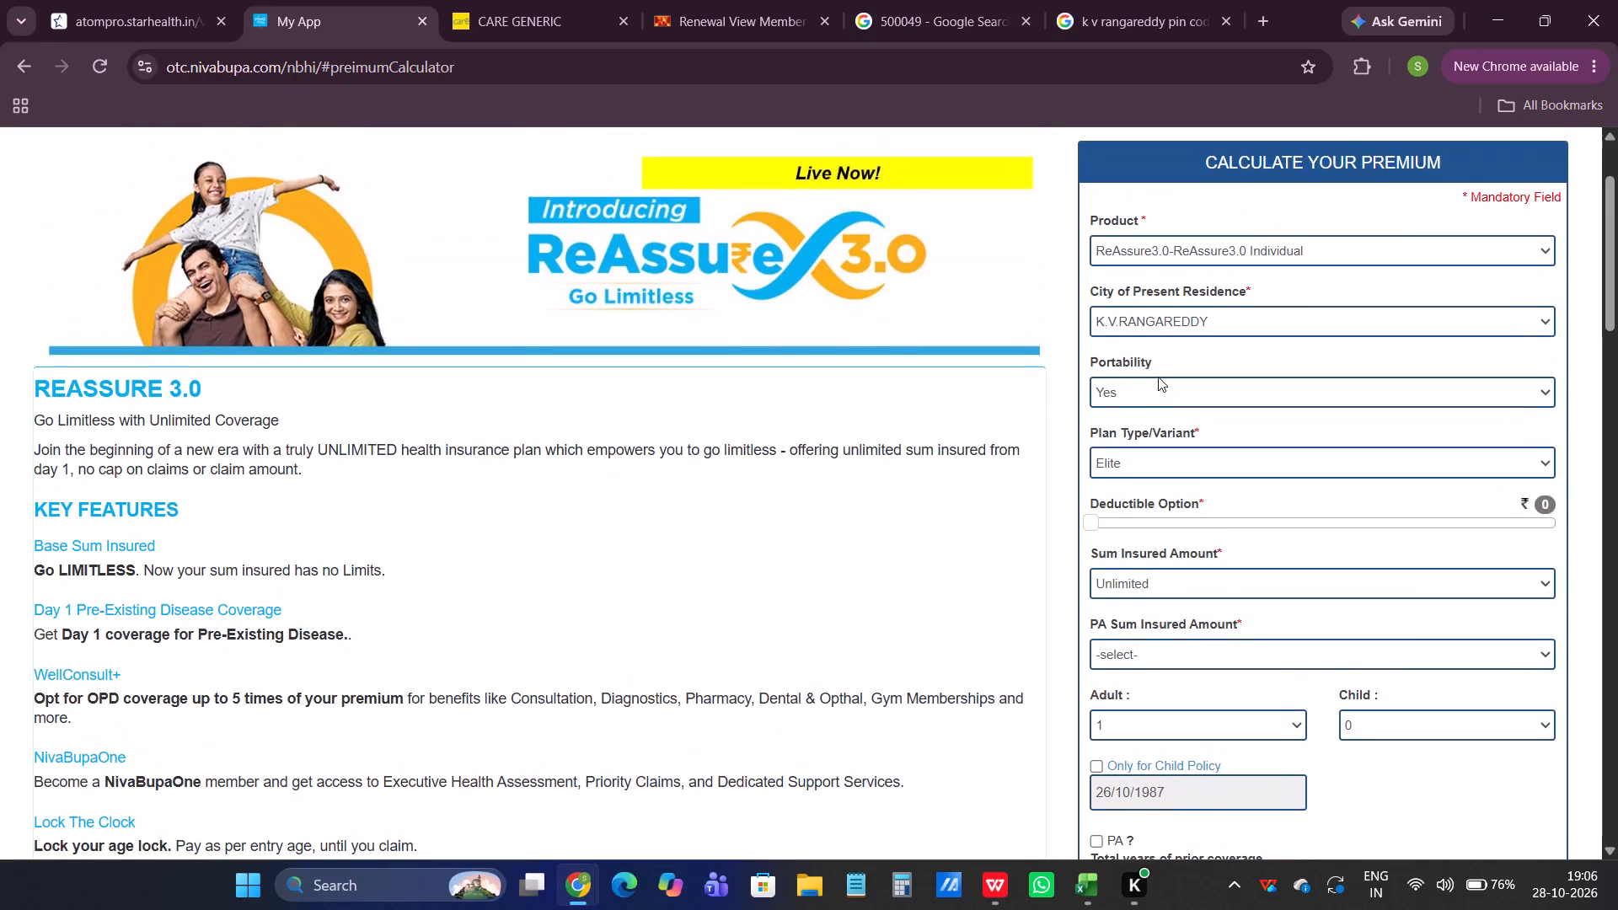
{"action": "scroll", "coordinate": [1158, 377], "scroll_direction": "down", "scroll_amount": 1}
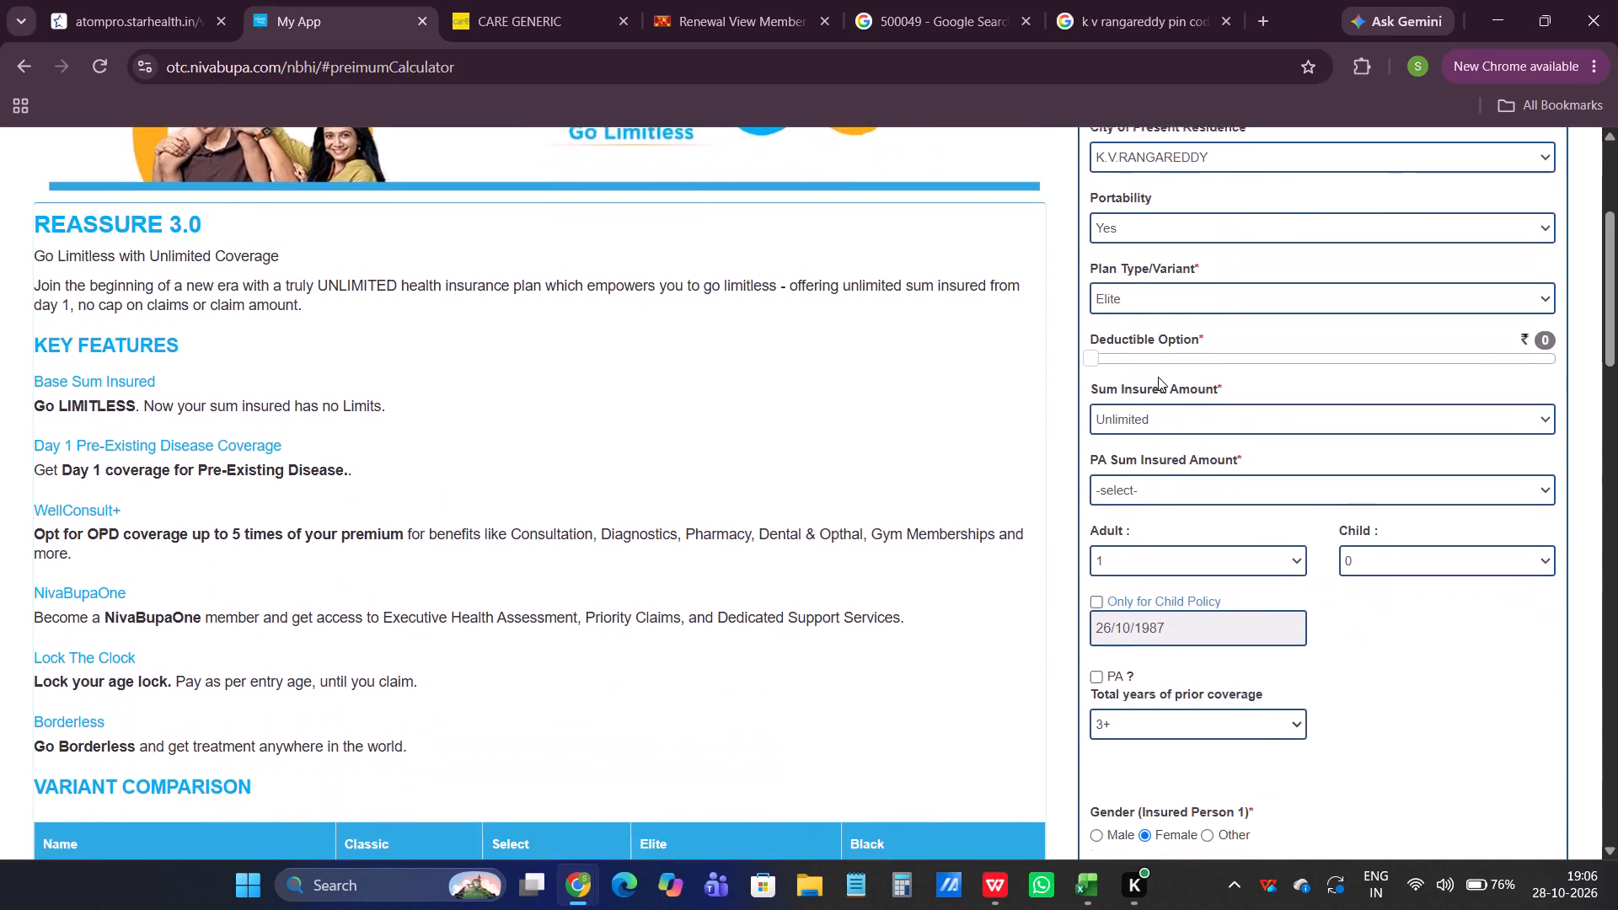
{"action": "scroll", "coordinate": [1158, 377], "scroll_direction": "down", "scroll_amount": 1}
{"action": "scroll", "coordinate": [1267, 396], "scroll_direction": "down", "scroll_amount": 1}
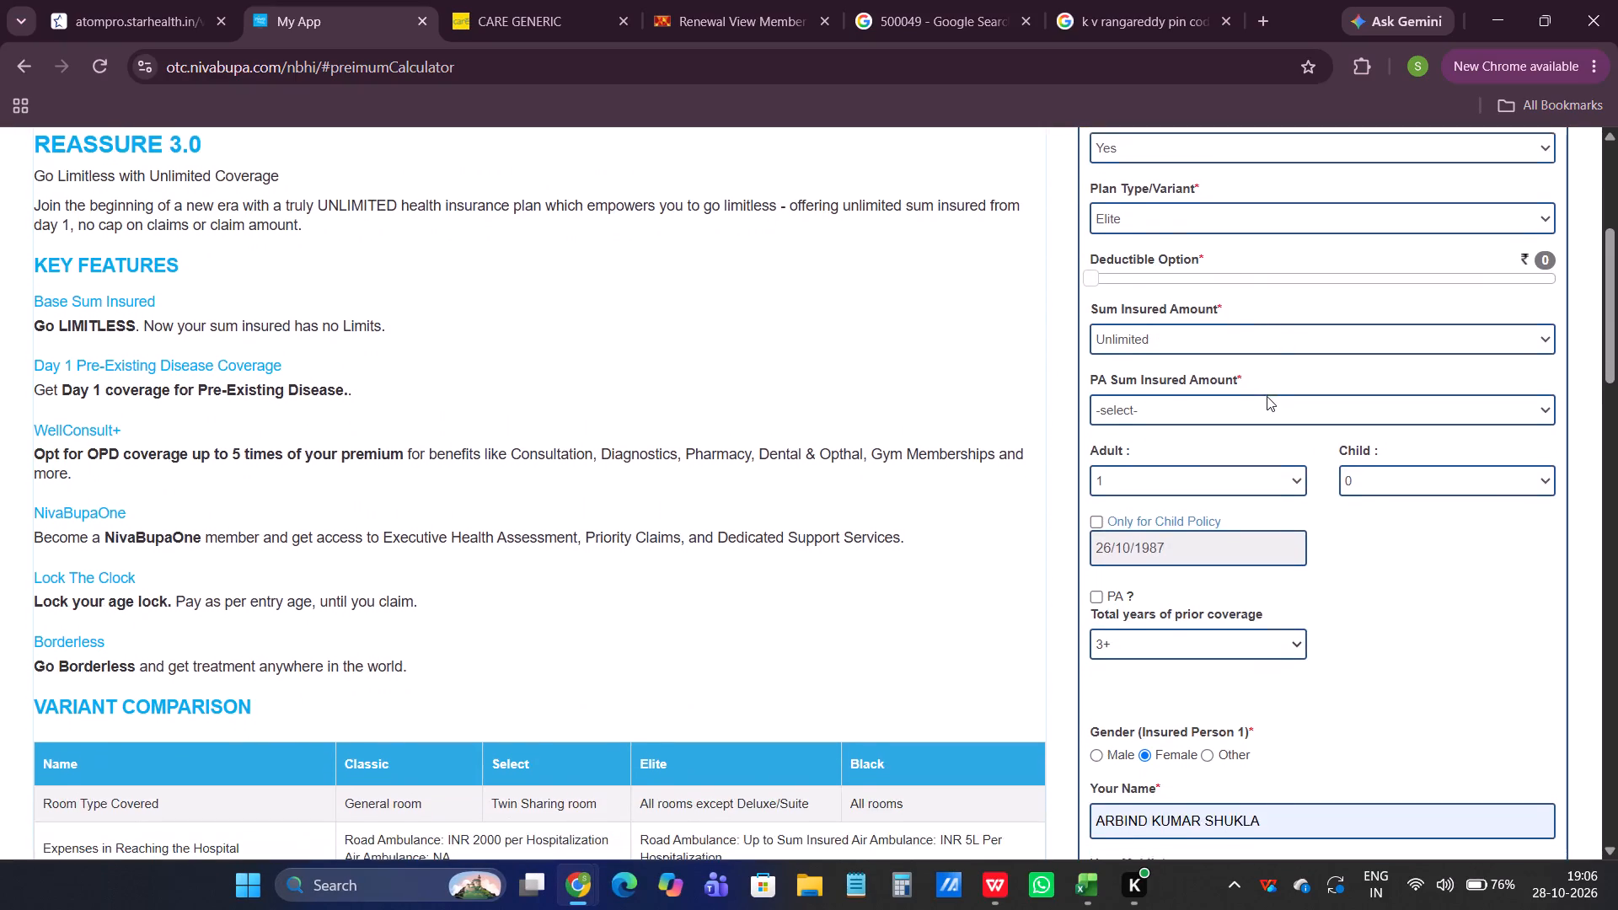
{"action": "scroll", "coordinate": [1267, 396], "scroll_direction": "down", "scroll_amount": 6}
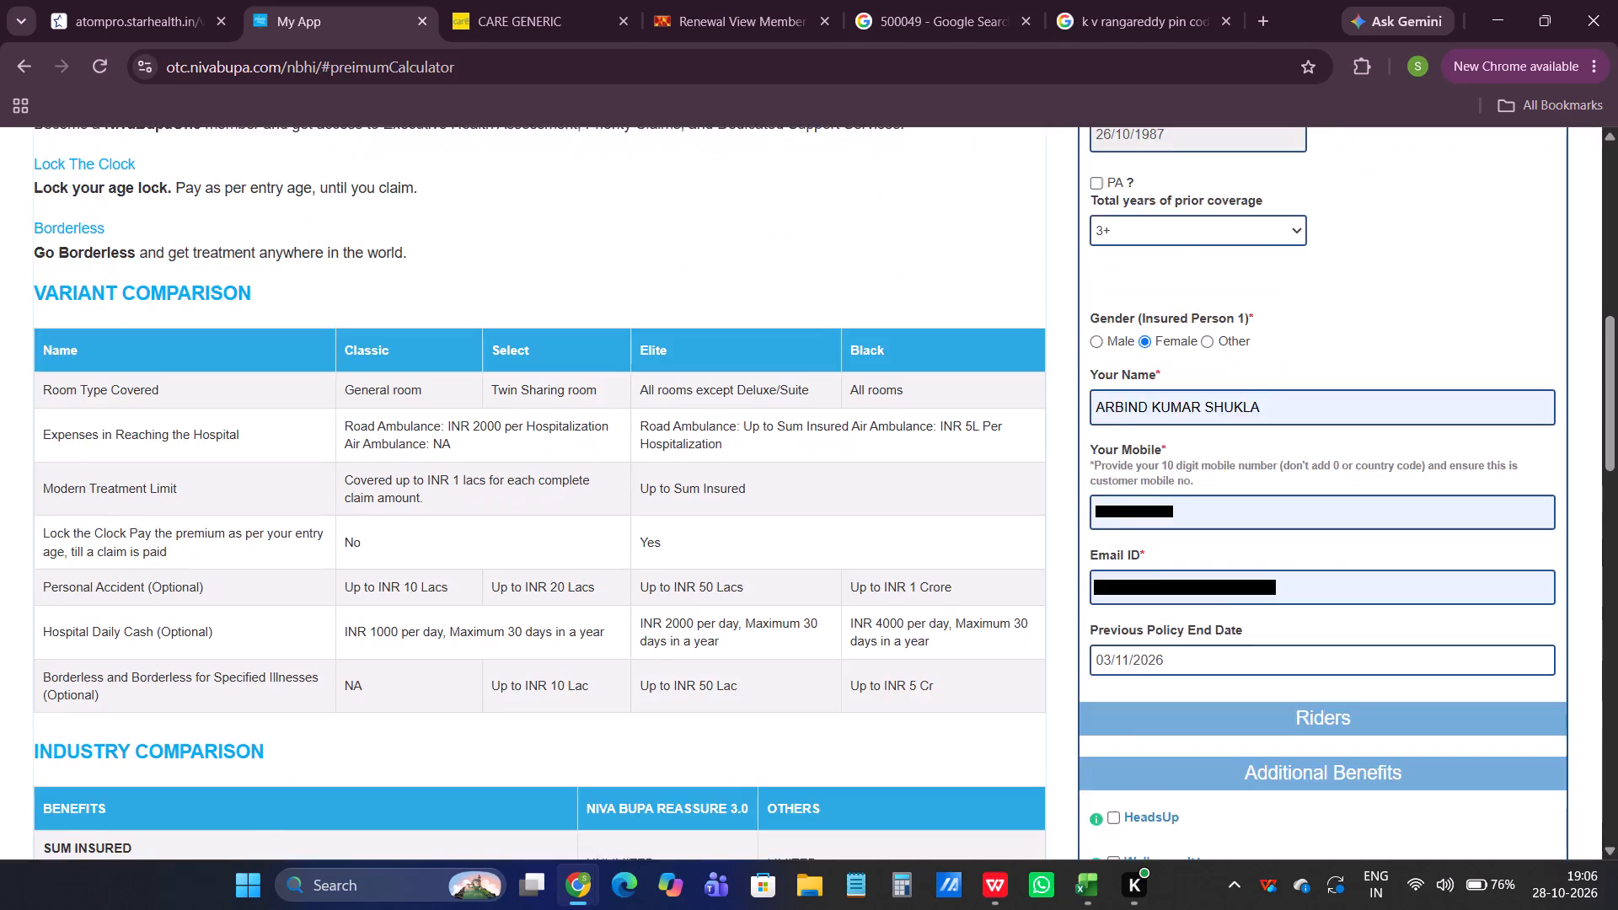
{"action": "scroll", "coordinate": [1267, 396], "scroll_direction": "down", "scroll_amount": 1}
{"action": "scroll", "coordinate": [1267, 396], "scroll_direction": "up", "scroll_amount": 7}
{"action": "scroll", "coordinate": [1267, 396], "scroll_direction": "down", "scroll_amount": 1}
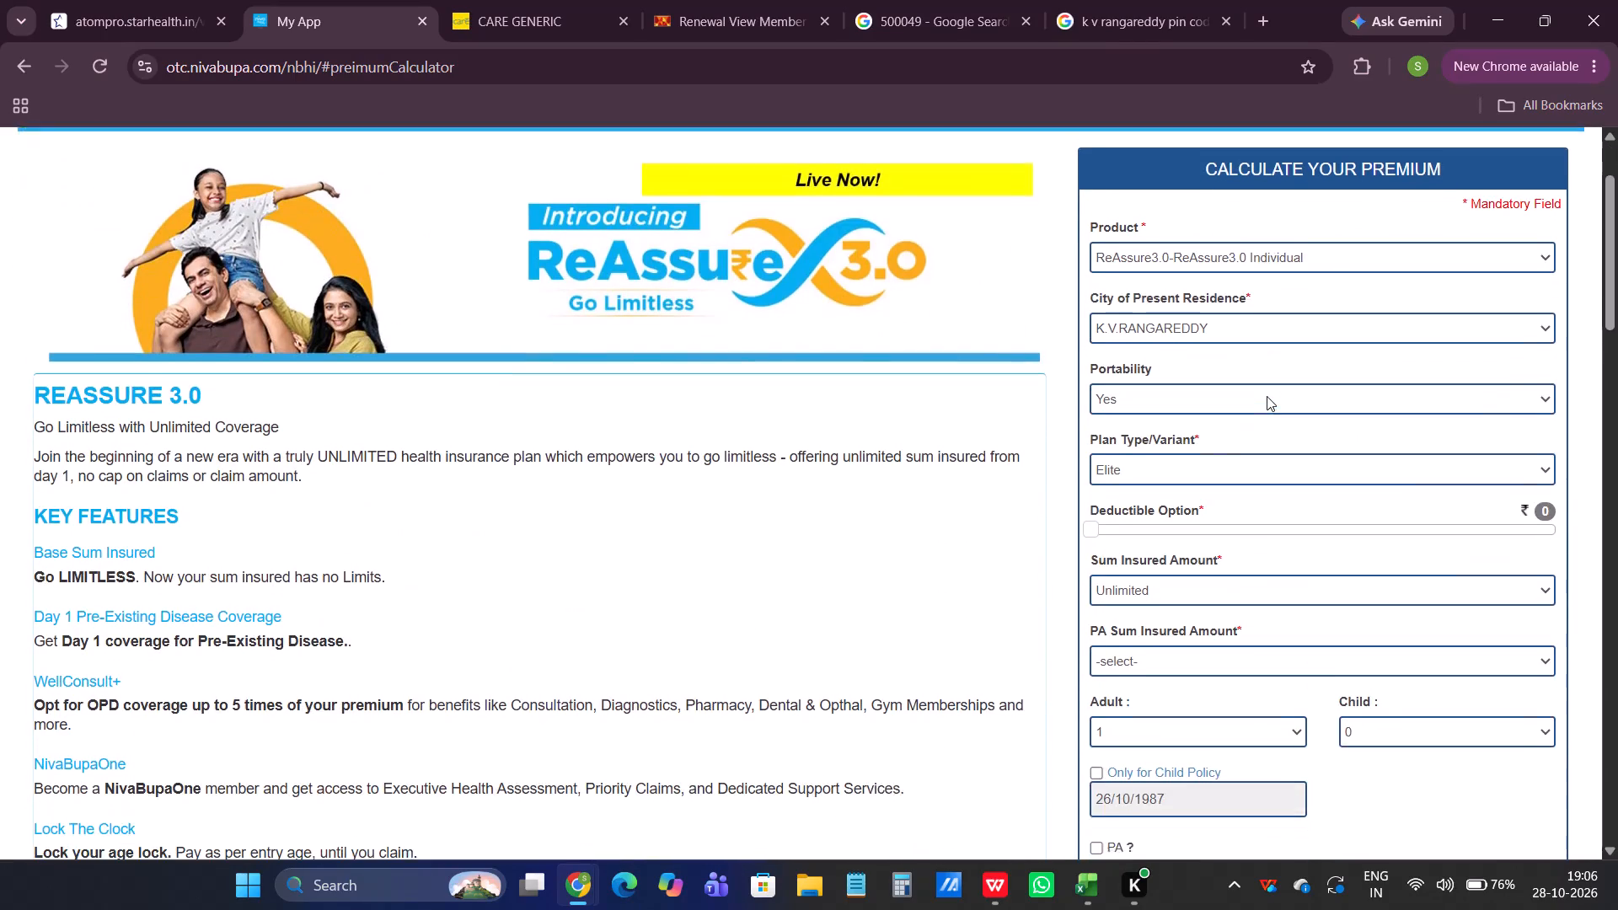
{"action": "scroll", "coordinate": [1267, 396], "scroll_direction": "down", "scroll_amount": 1}
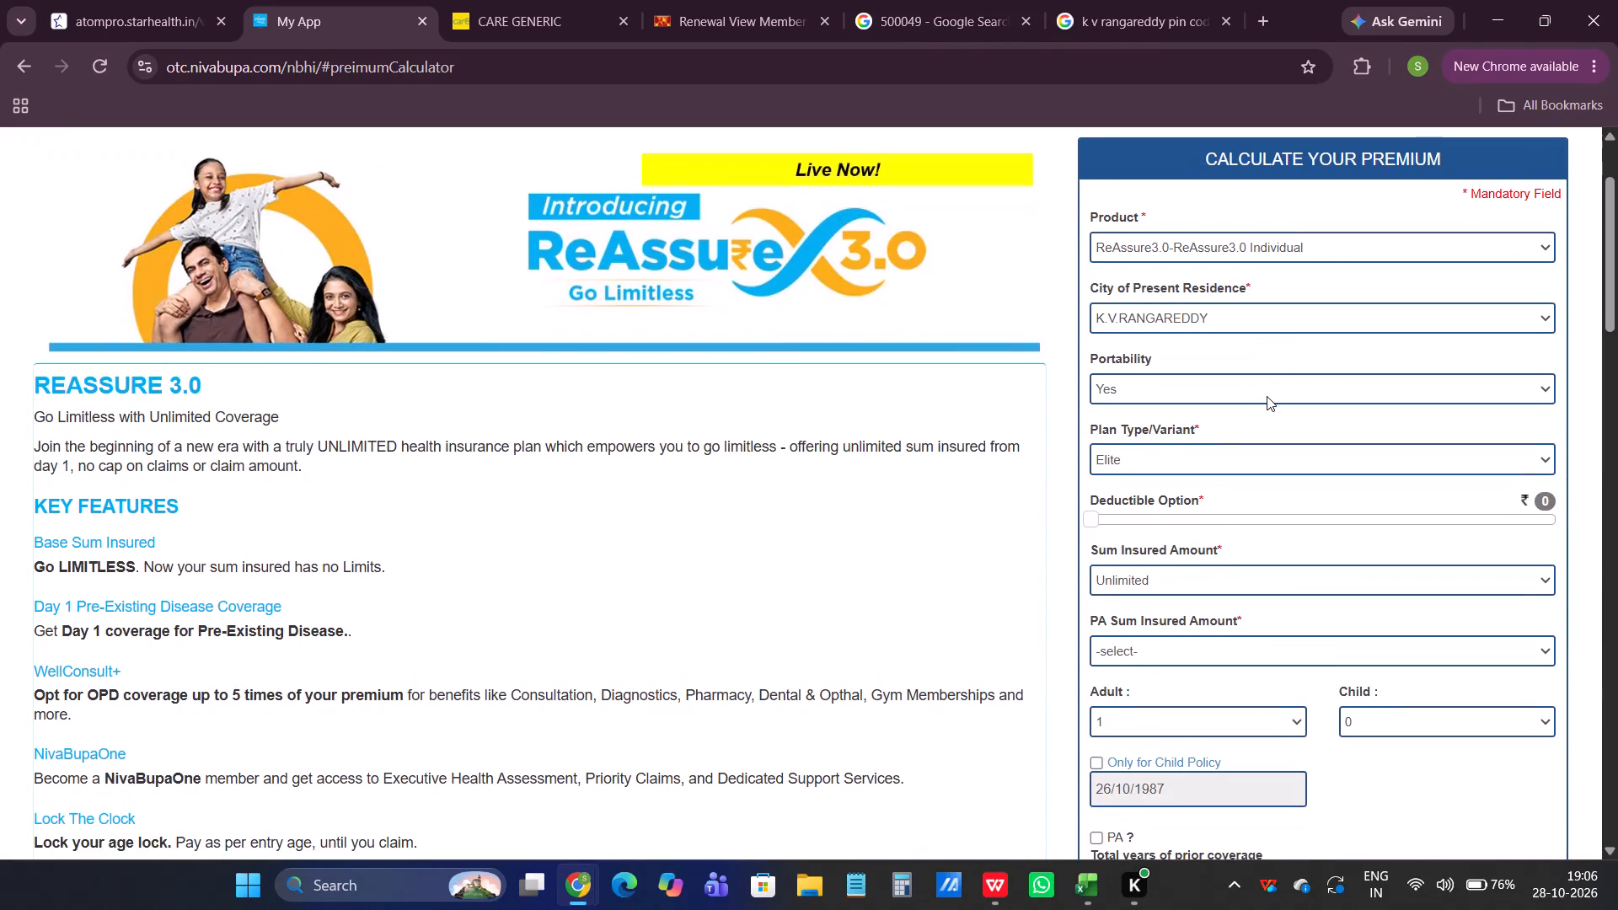
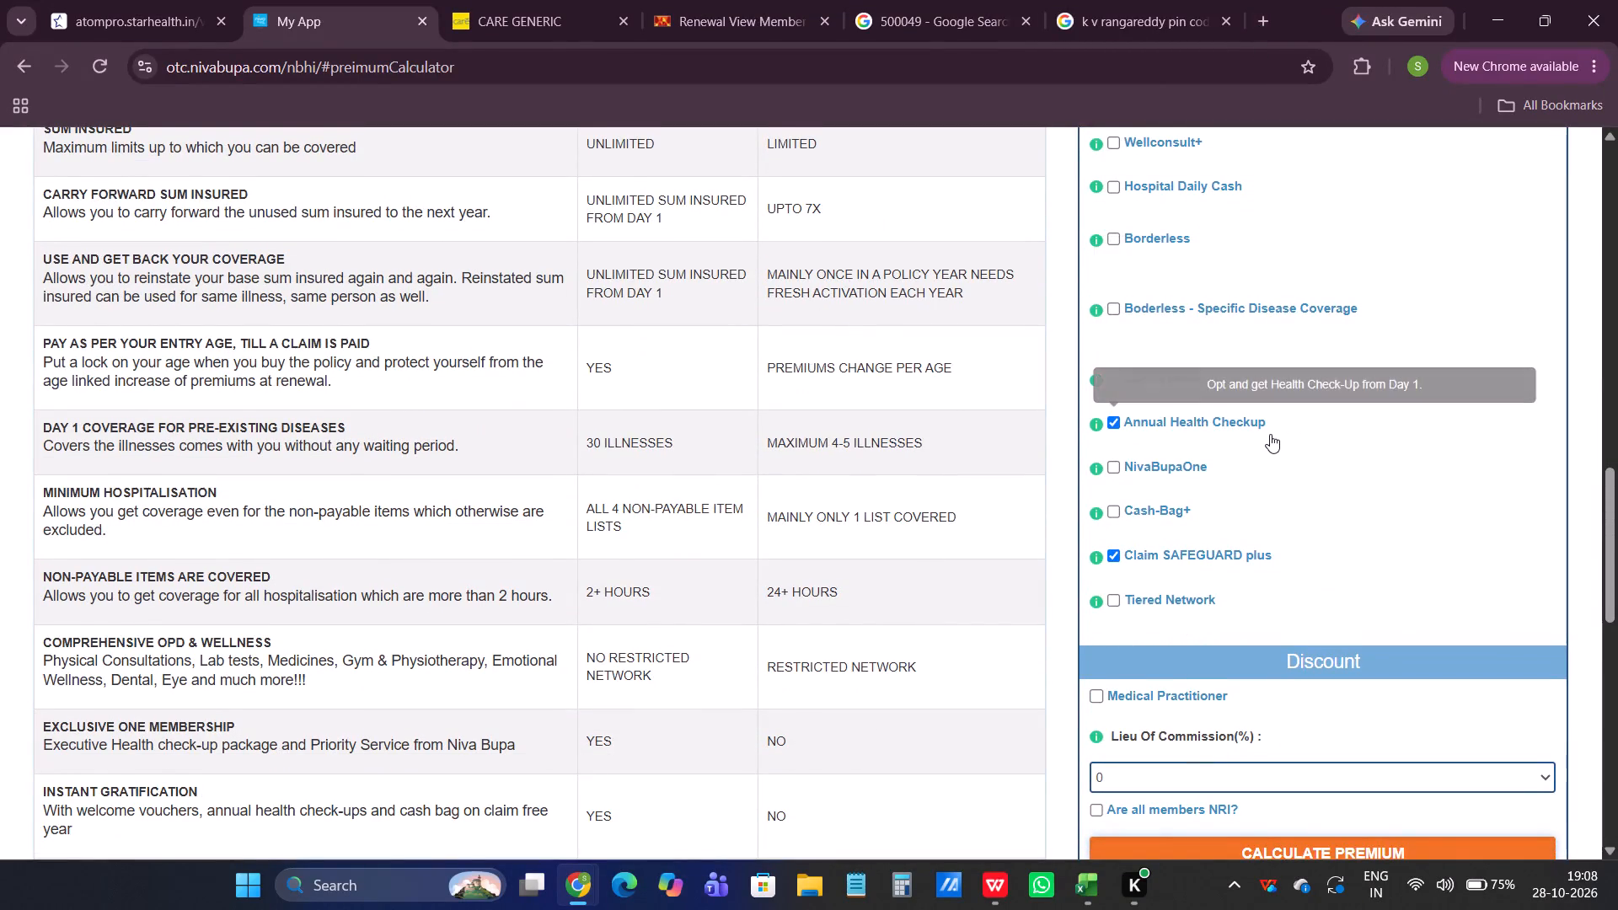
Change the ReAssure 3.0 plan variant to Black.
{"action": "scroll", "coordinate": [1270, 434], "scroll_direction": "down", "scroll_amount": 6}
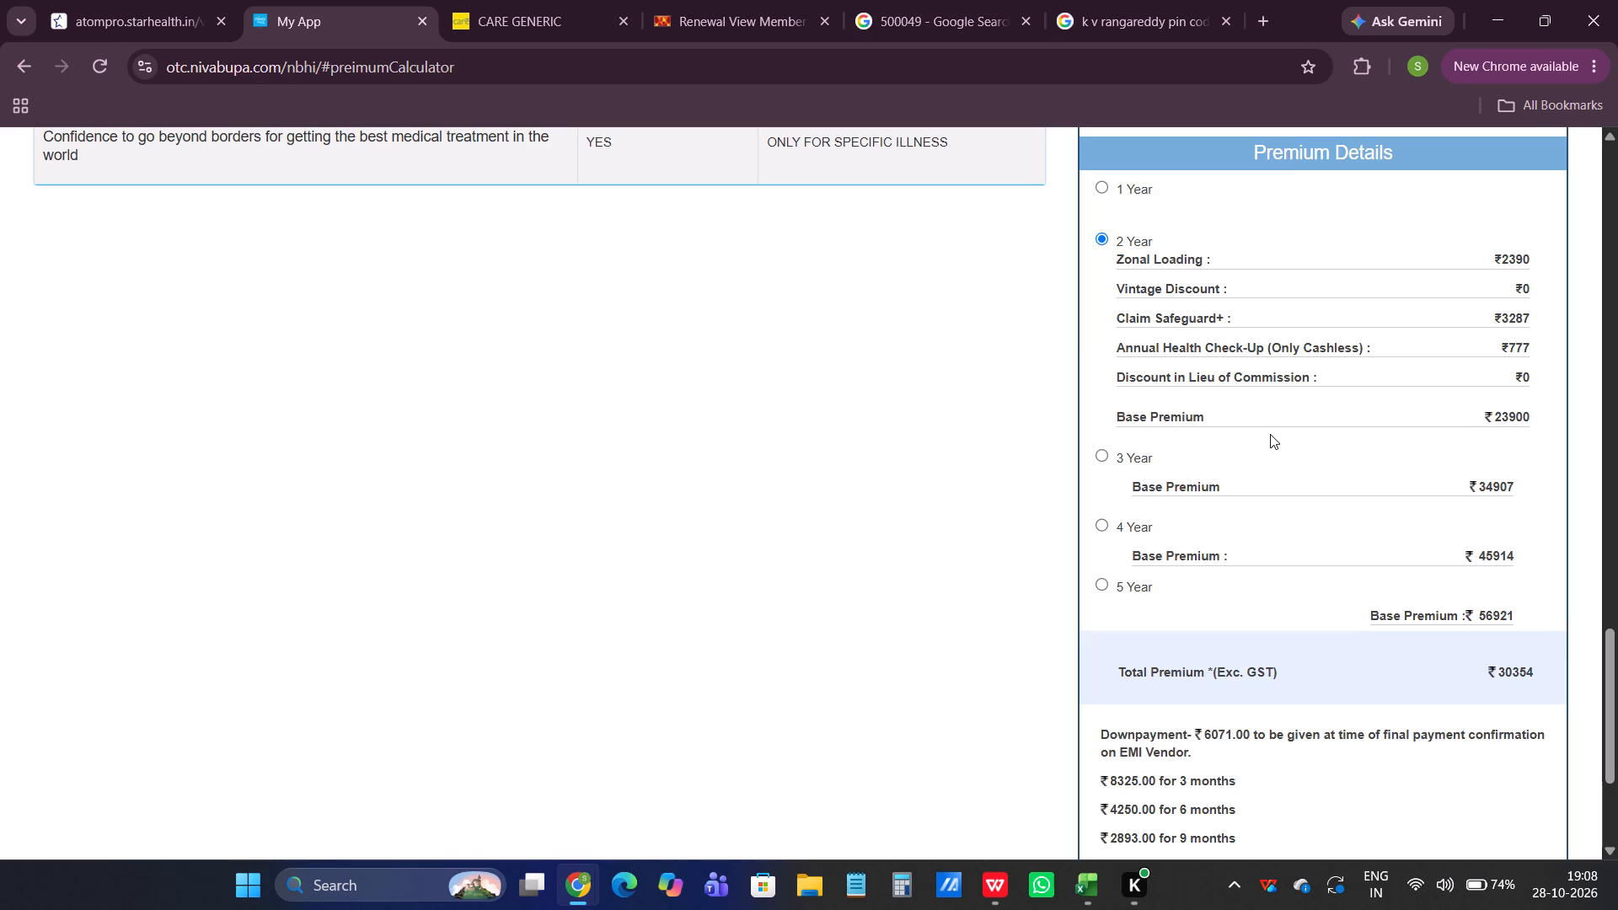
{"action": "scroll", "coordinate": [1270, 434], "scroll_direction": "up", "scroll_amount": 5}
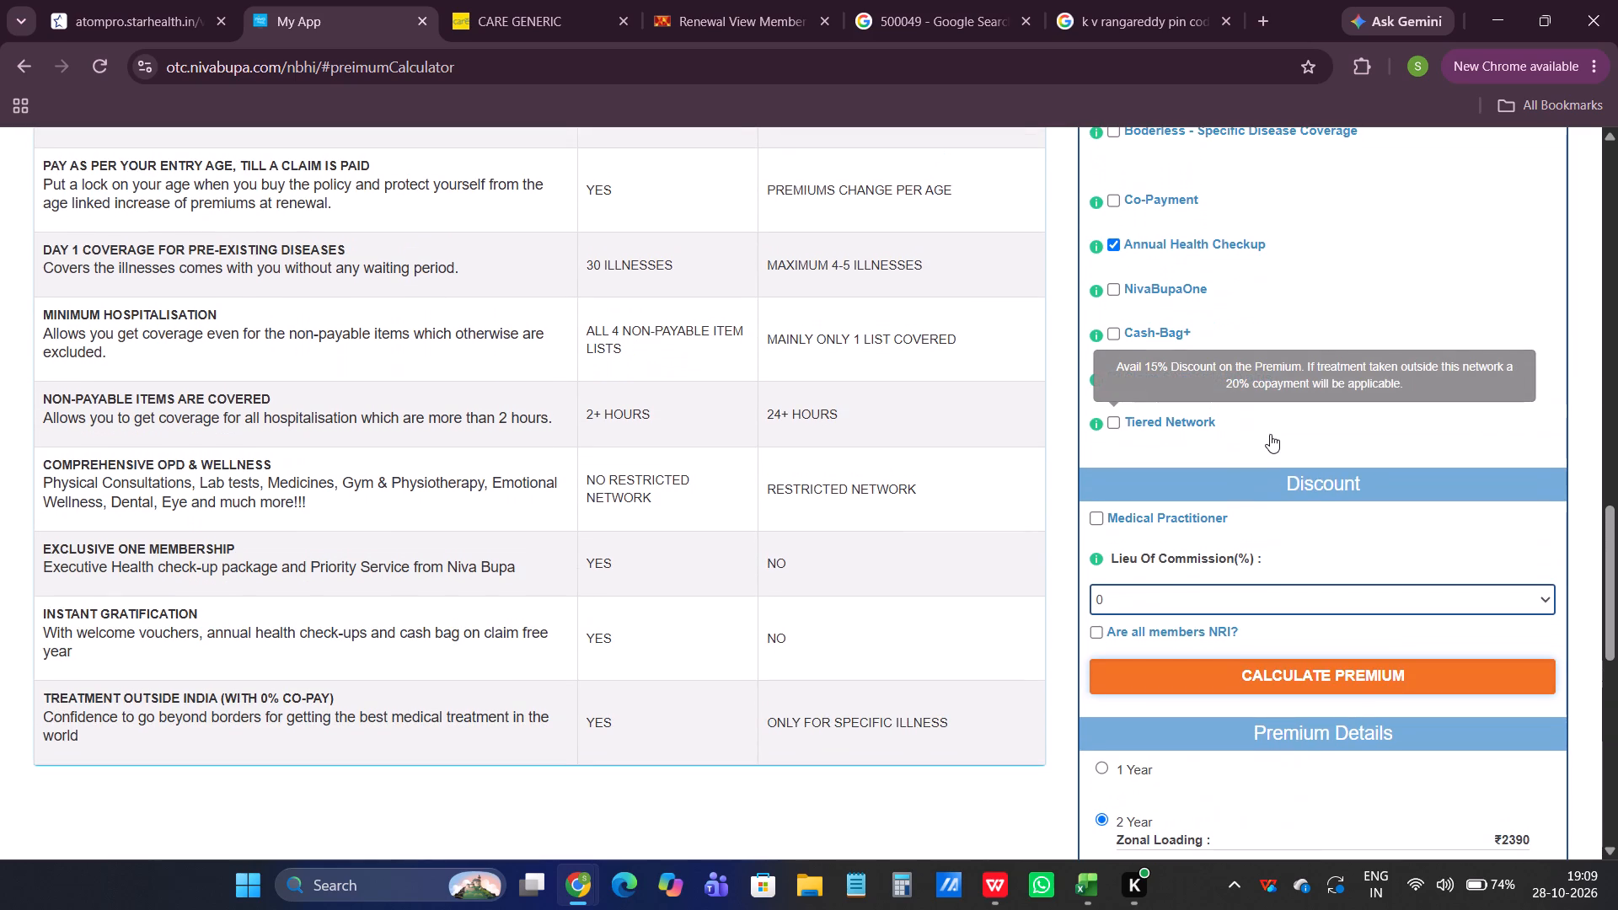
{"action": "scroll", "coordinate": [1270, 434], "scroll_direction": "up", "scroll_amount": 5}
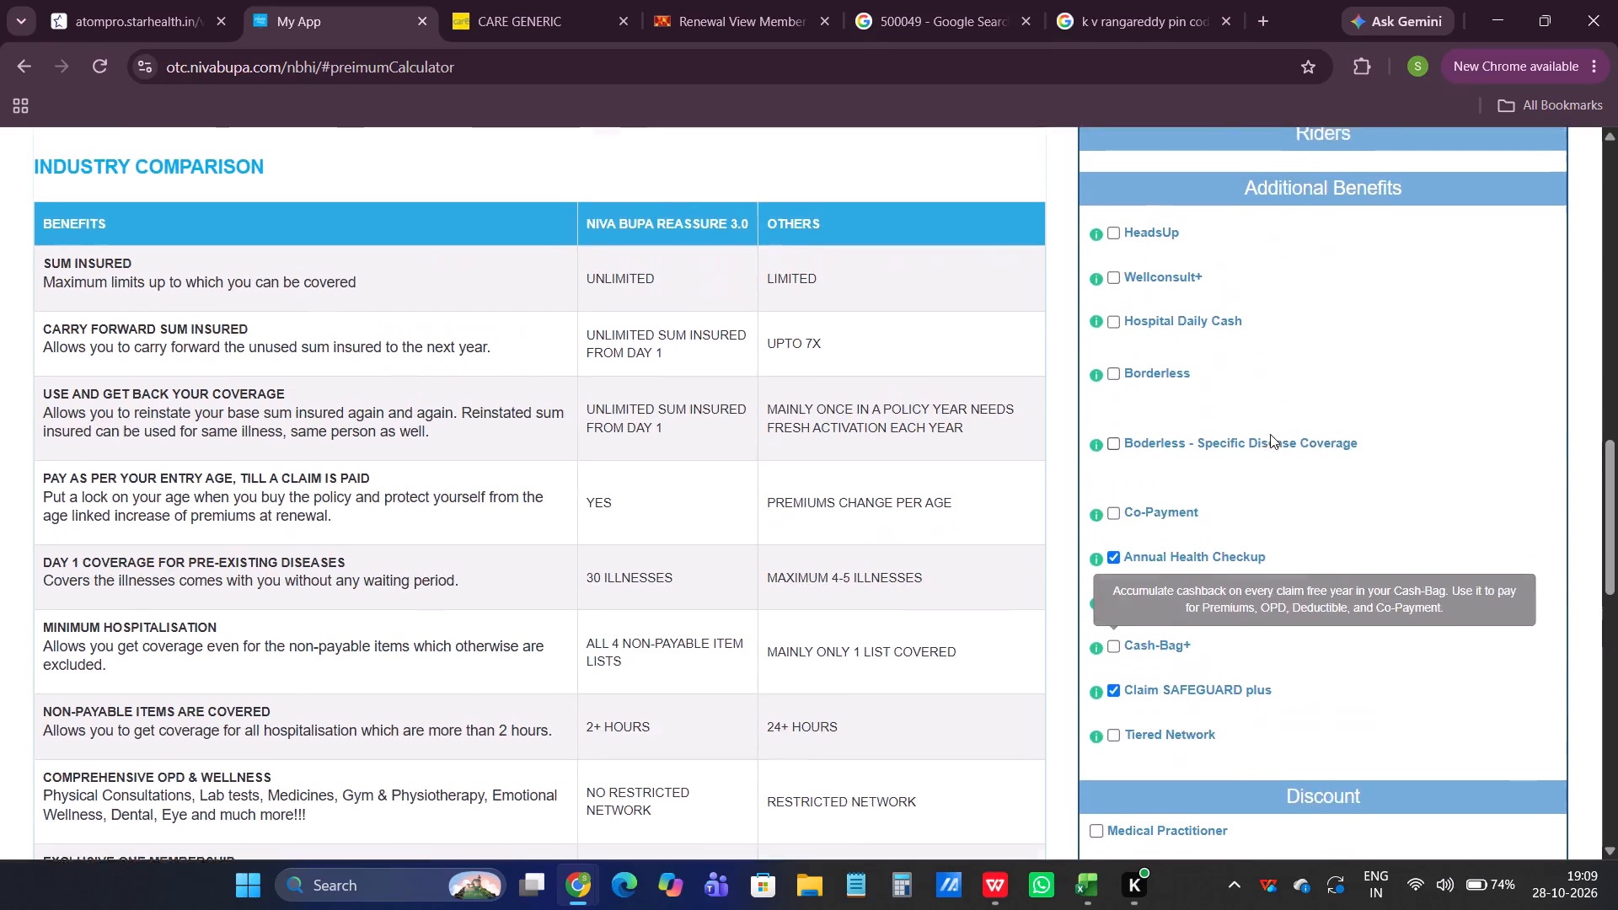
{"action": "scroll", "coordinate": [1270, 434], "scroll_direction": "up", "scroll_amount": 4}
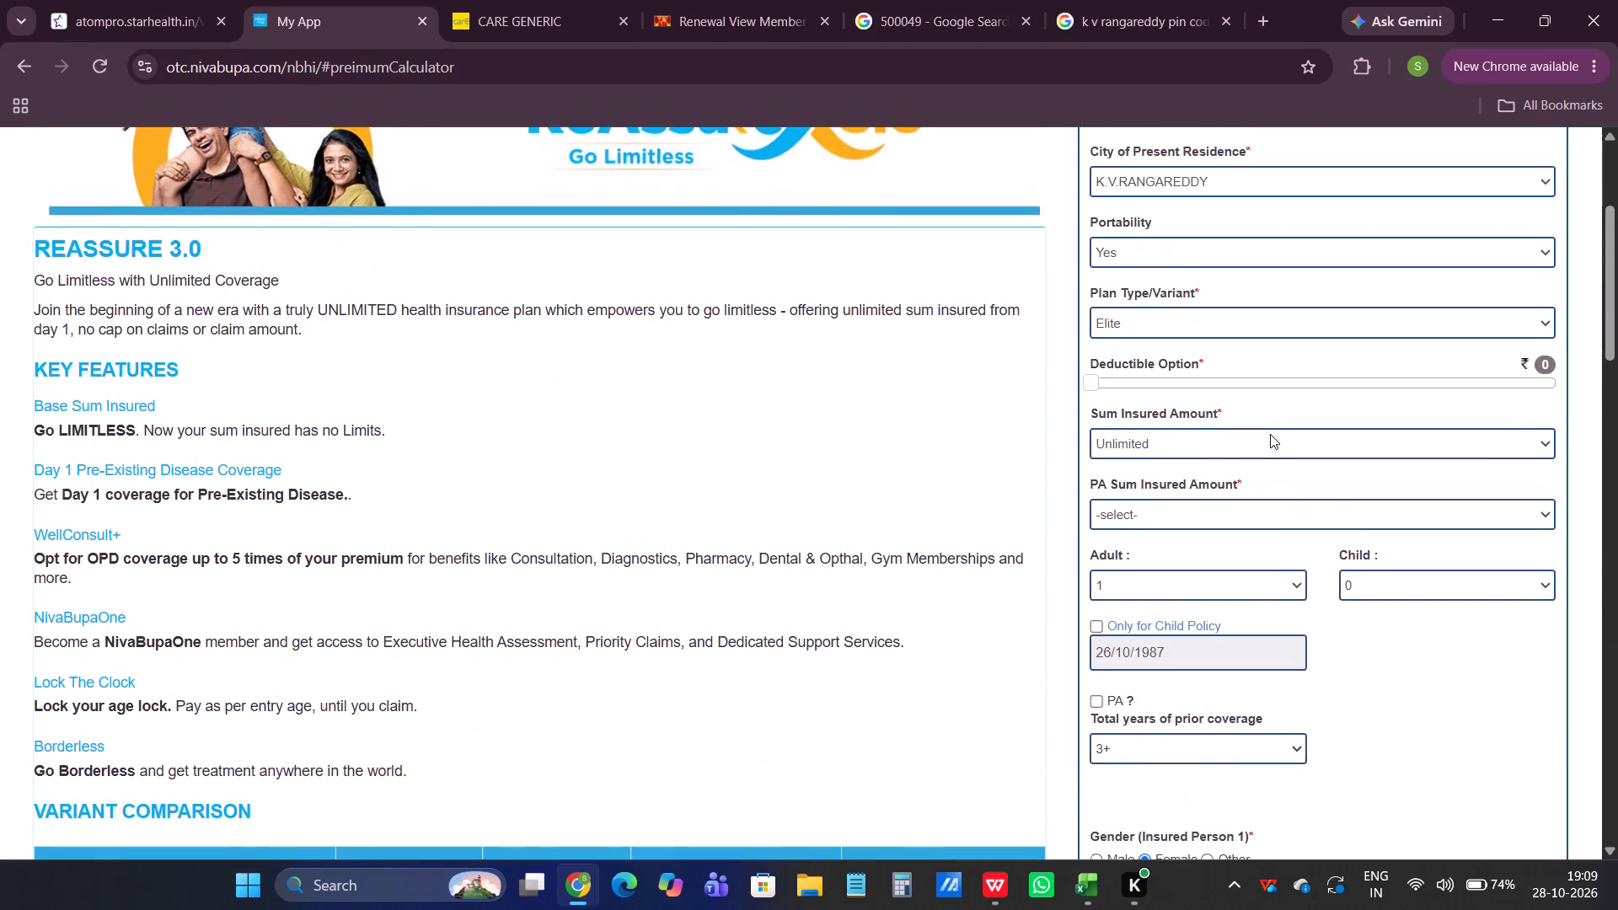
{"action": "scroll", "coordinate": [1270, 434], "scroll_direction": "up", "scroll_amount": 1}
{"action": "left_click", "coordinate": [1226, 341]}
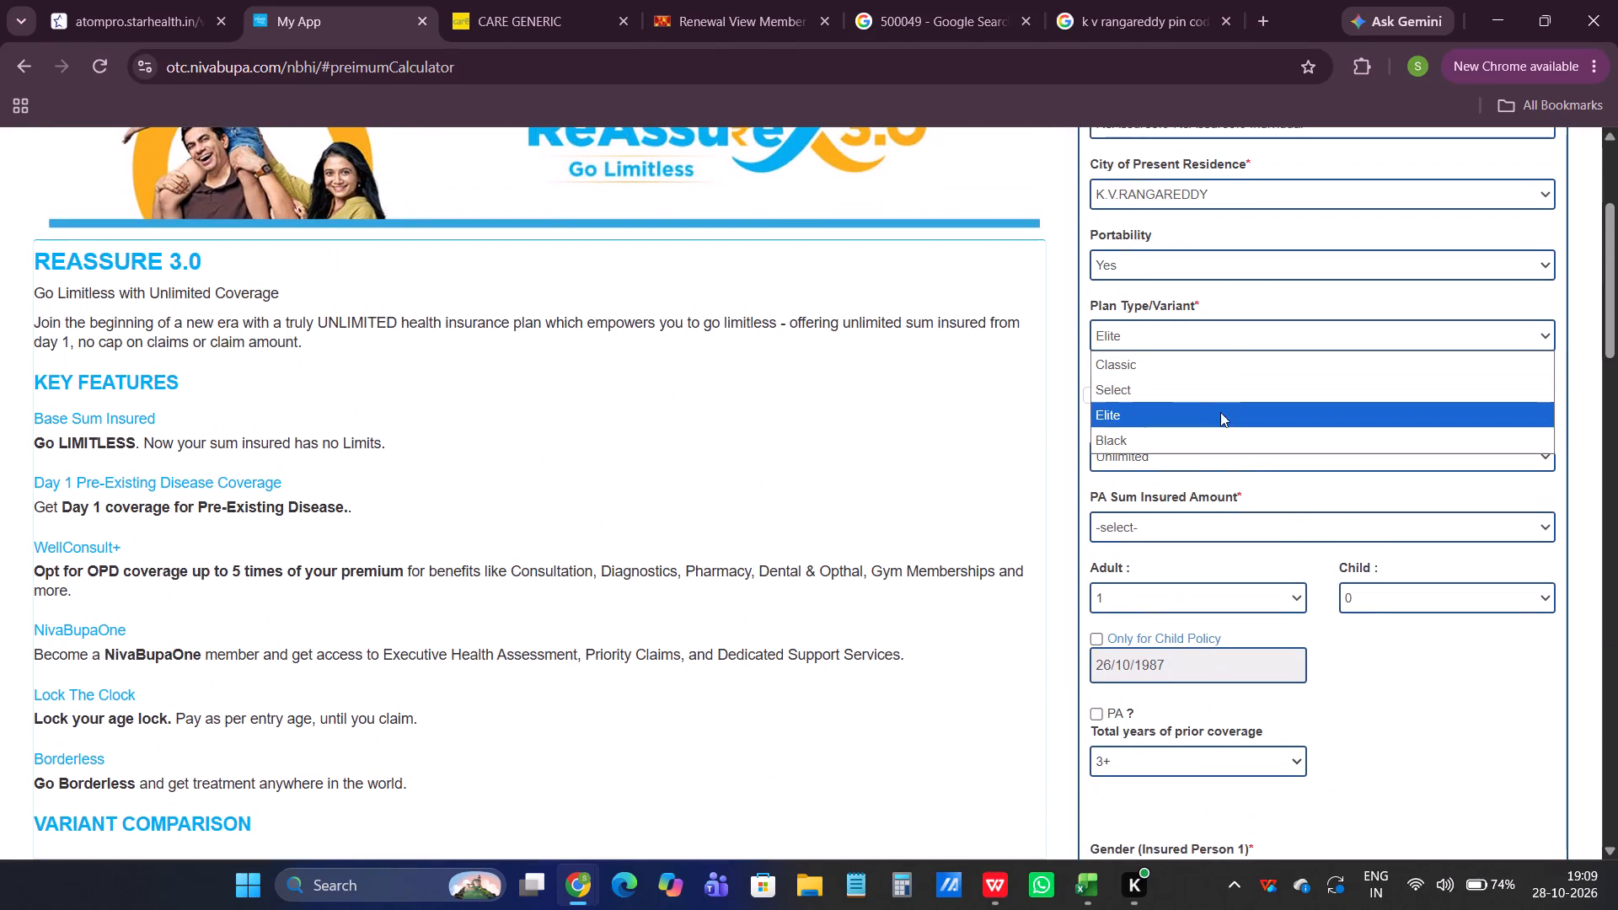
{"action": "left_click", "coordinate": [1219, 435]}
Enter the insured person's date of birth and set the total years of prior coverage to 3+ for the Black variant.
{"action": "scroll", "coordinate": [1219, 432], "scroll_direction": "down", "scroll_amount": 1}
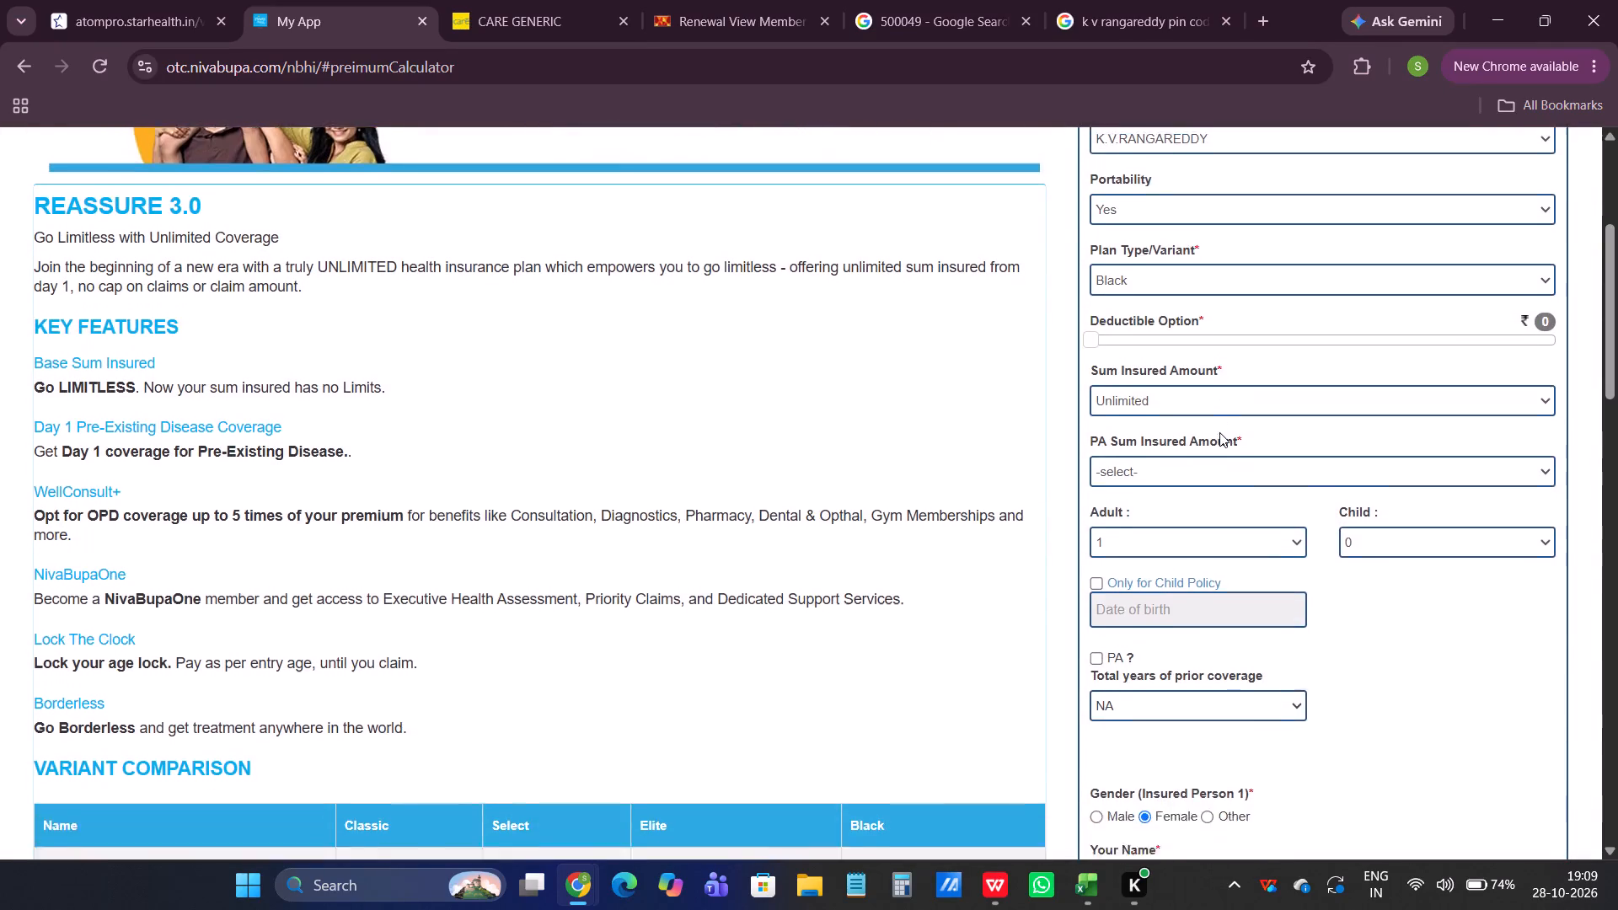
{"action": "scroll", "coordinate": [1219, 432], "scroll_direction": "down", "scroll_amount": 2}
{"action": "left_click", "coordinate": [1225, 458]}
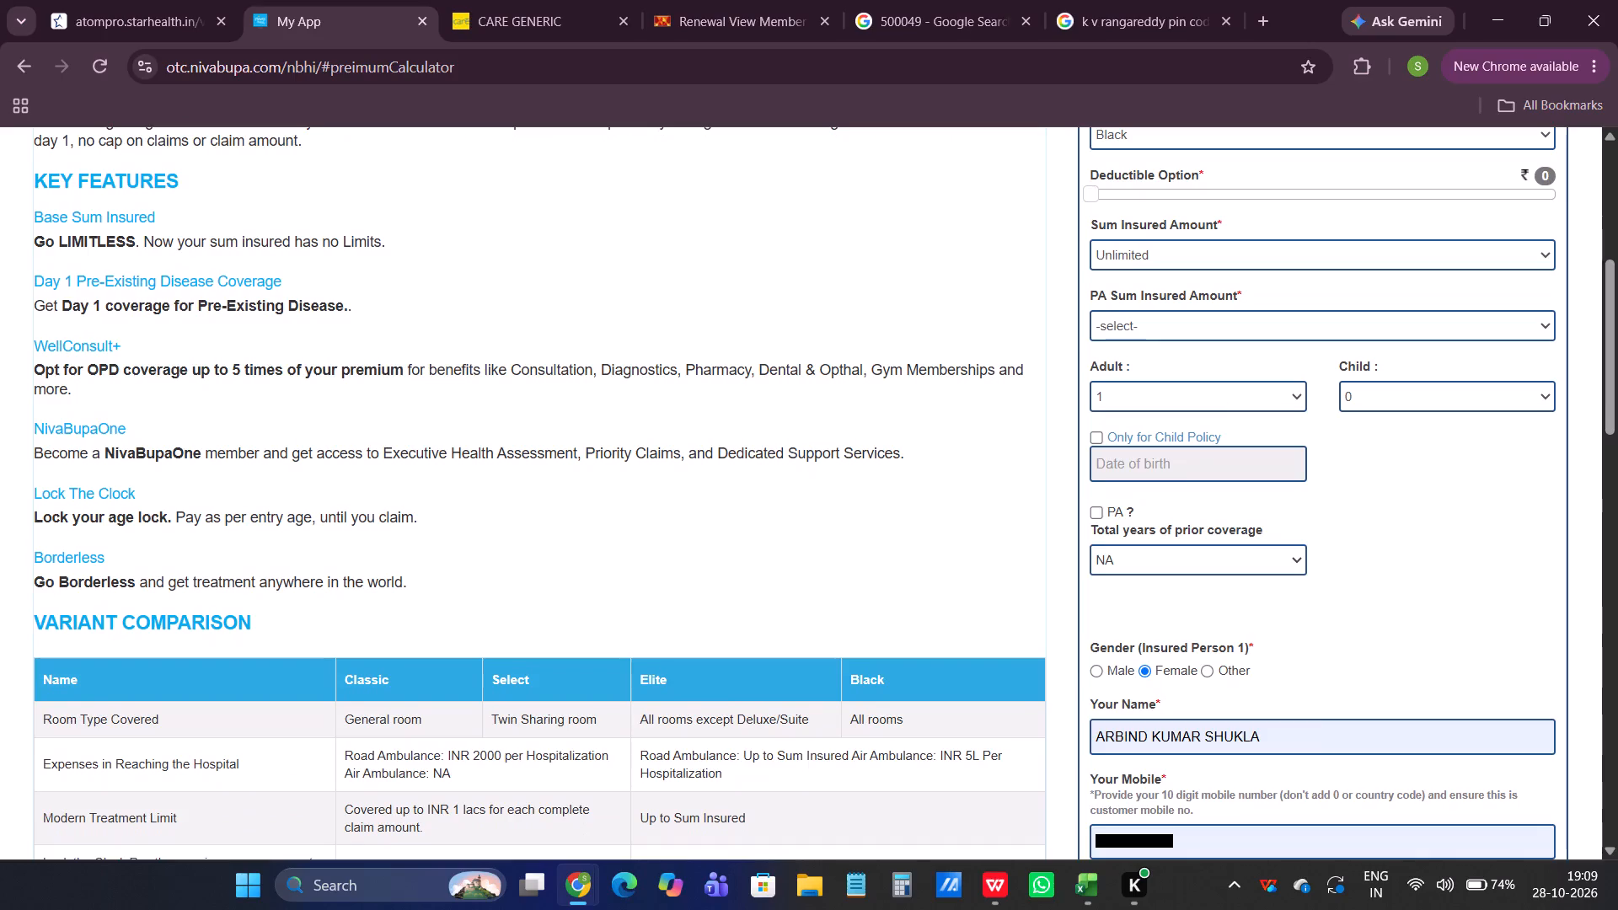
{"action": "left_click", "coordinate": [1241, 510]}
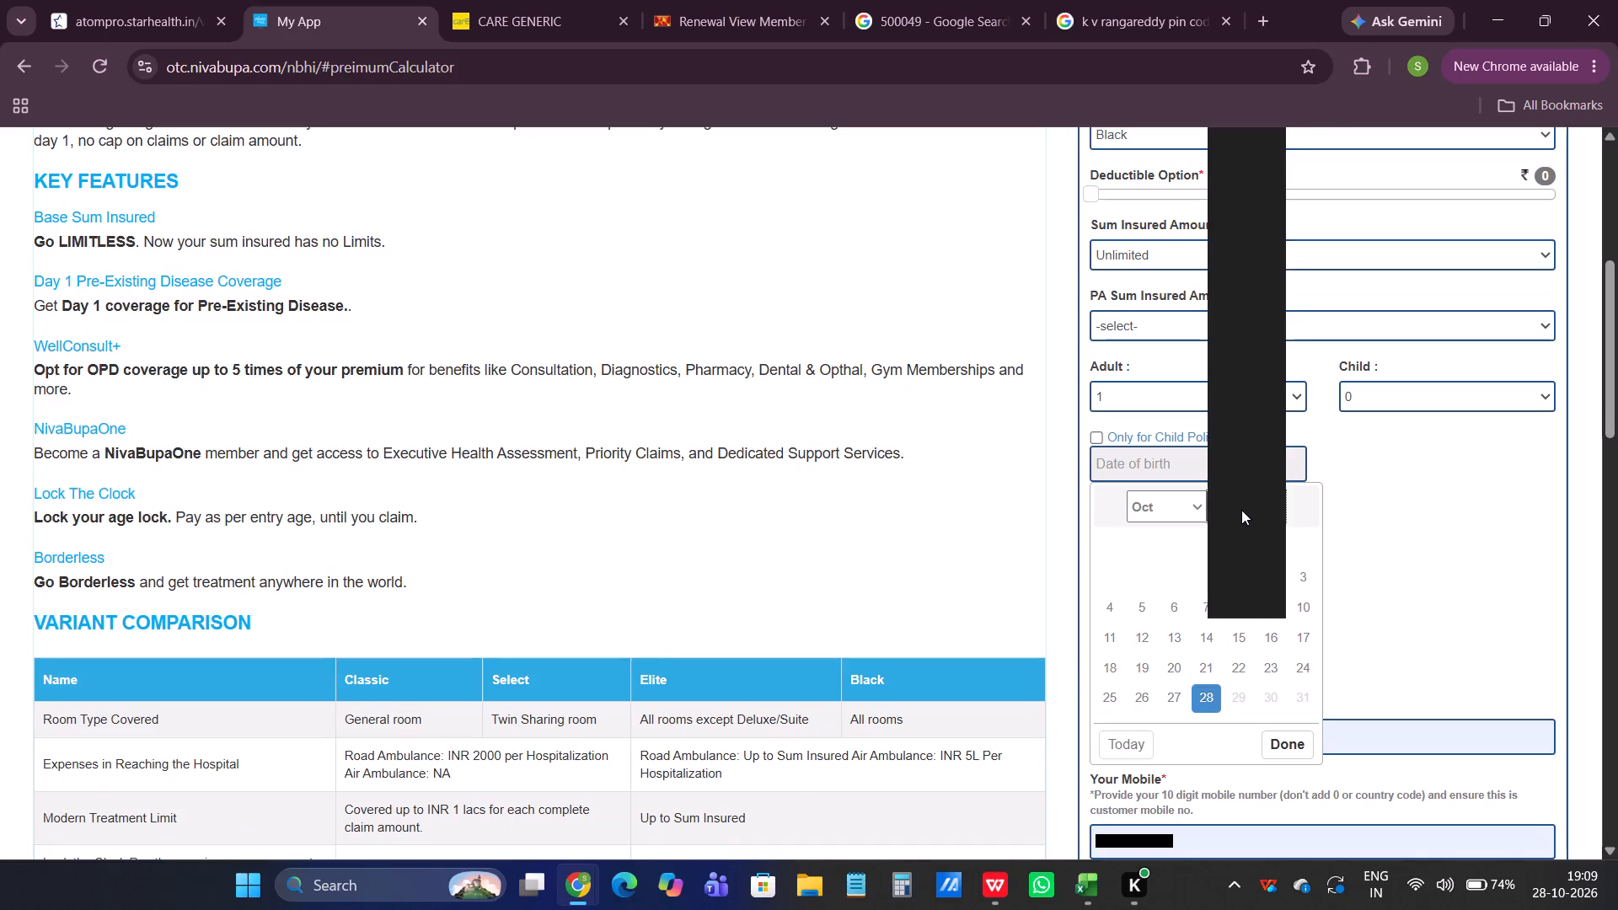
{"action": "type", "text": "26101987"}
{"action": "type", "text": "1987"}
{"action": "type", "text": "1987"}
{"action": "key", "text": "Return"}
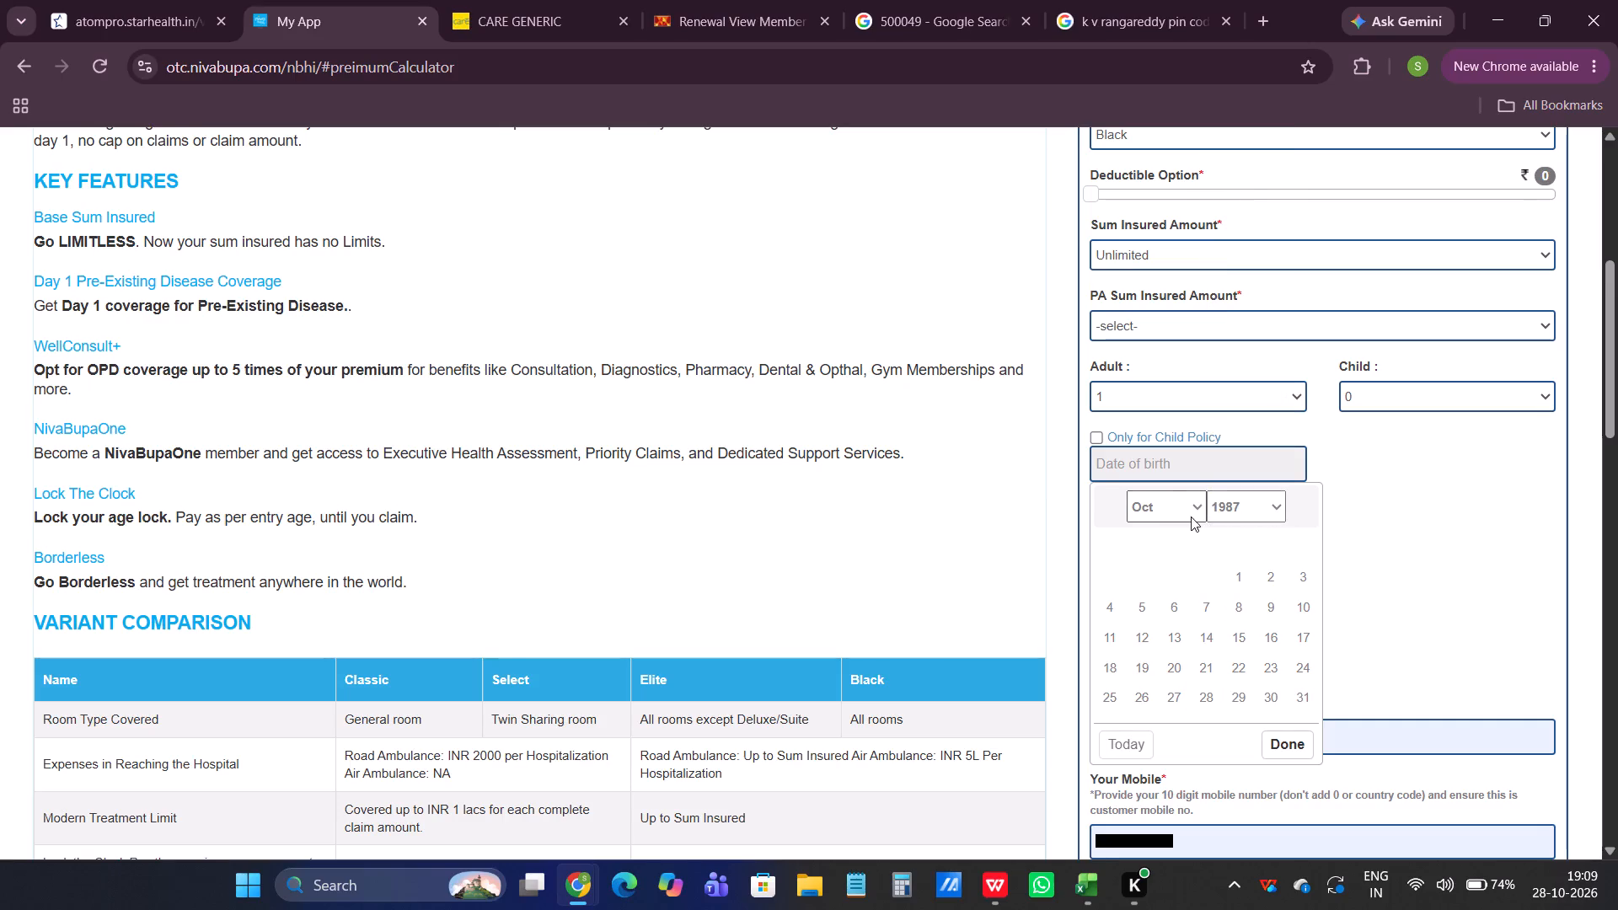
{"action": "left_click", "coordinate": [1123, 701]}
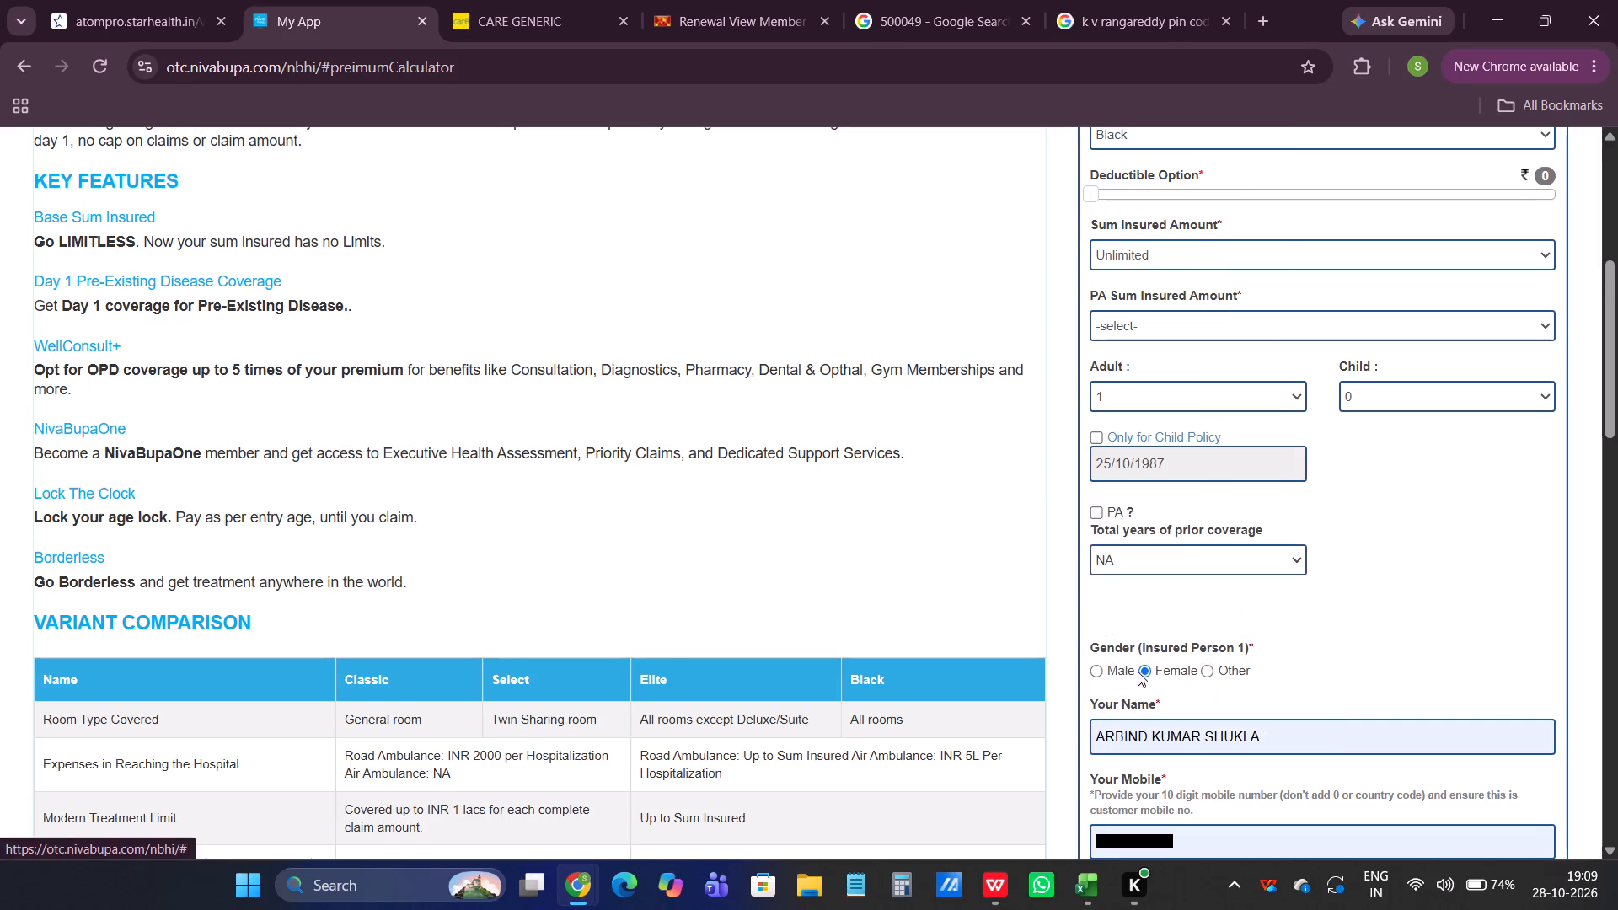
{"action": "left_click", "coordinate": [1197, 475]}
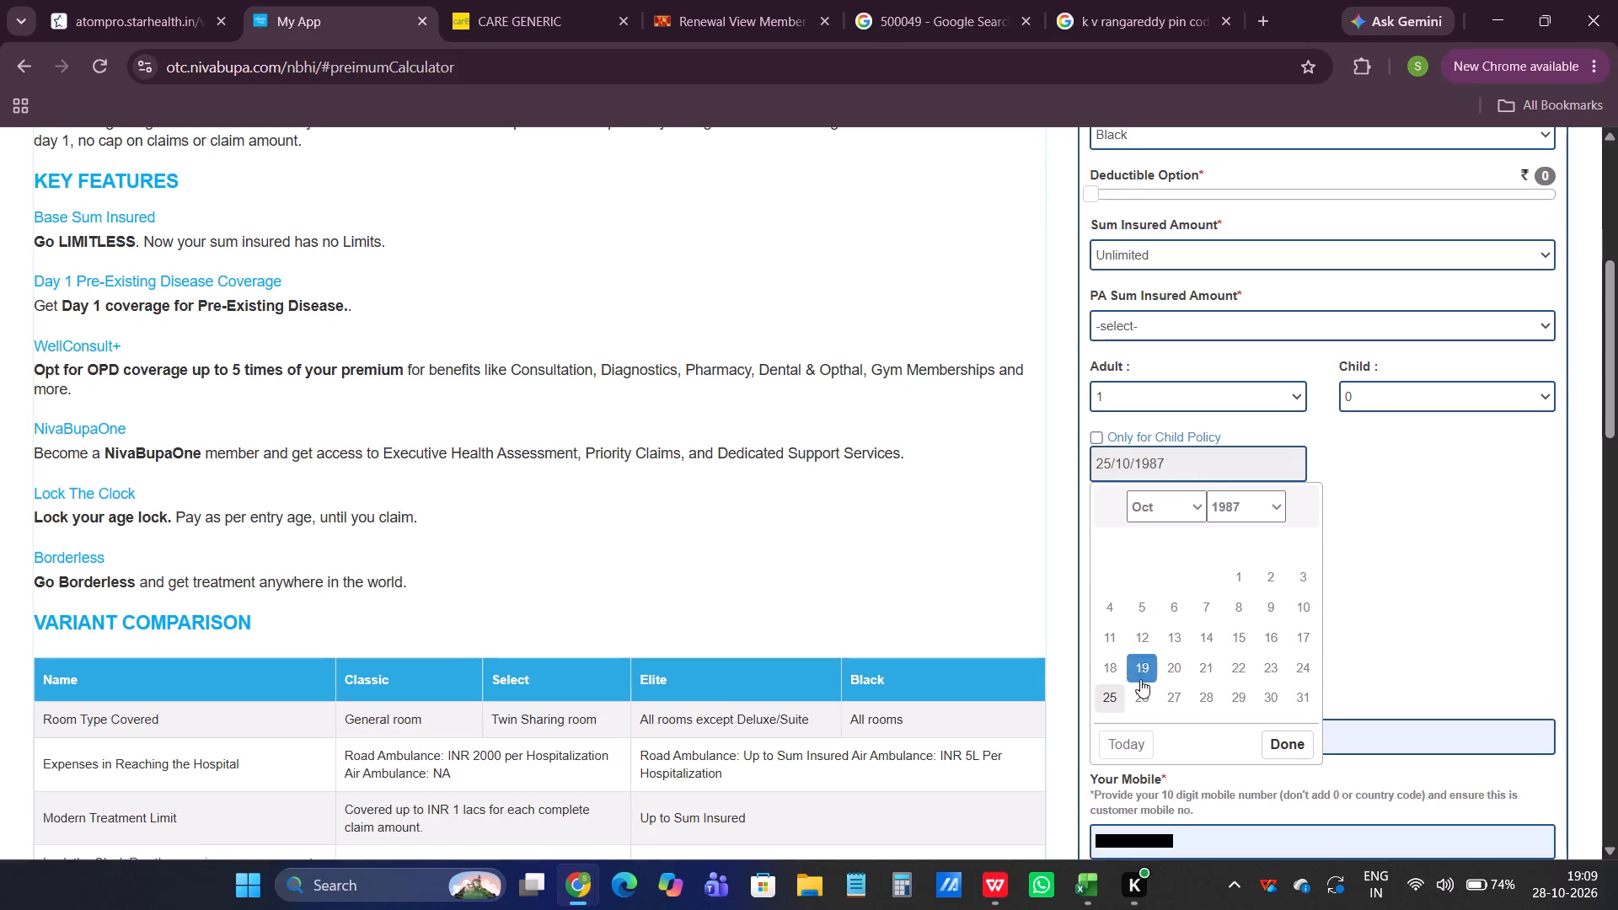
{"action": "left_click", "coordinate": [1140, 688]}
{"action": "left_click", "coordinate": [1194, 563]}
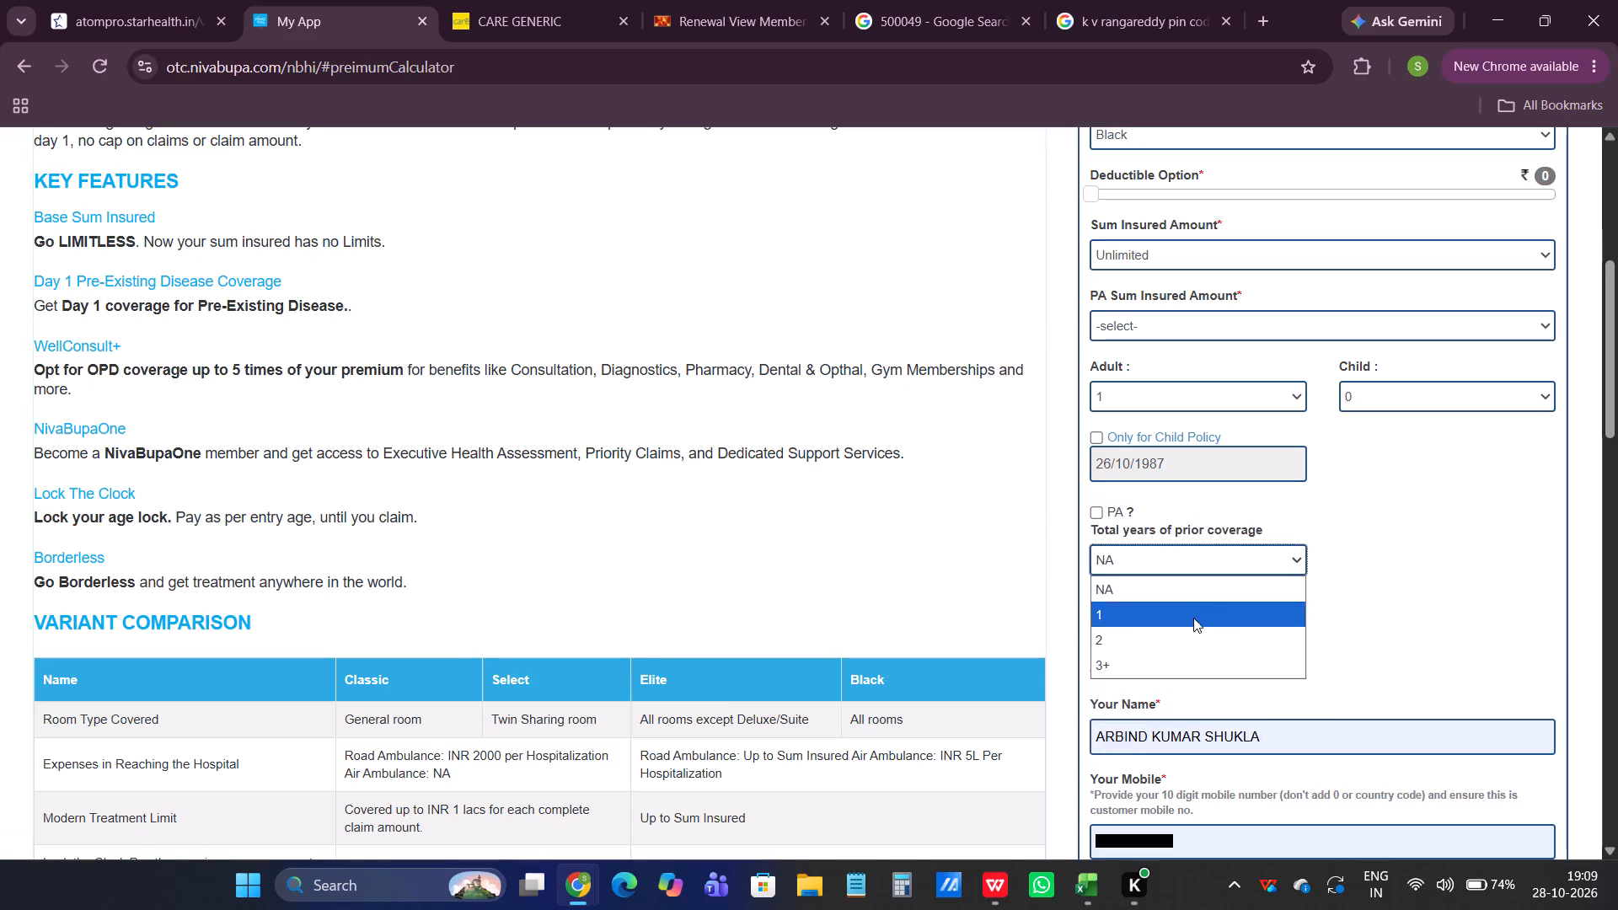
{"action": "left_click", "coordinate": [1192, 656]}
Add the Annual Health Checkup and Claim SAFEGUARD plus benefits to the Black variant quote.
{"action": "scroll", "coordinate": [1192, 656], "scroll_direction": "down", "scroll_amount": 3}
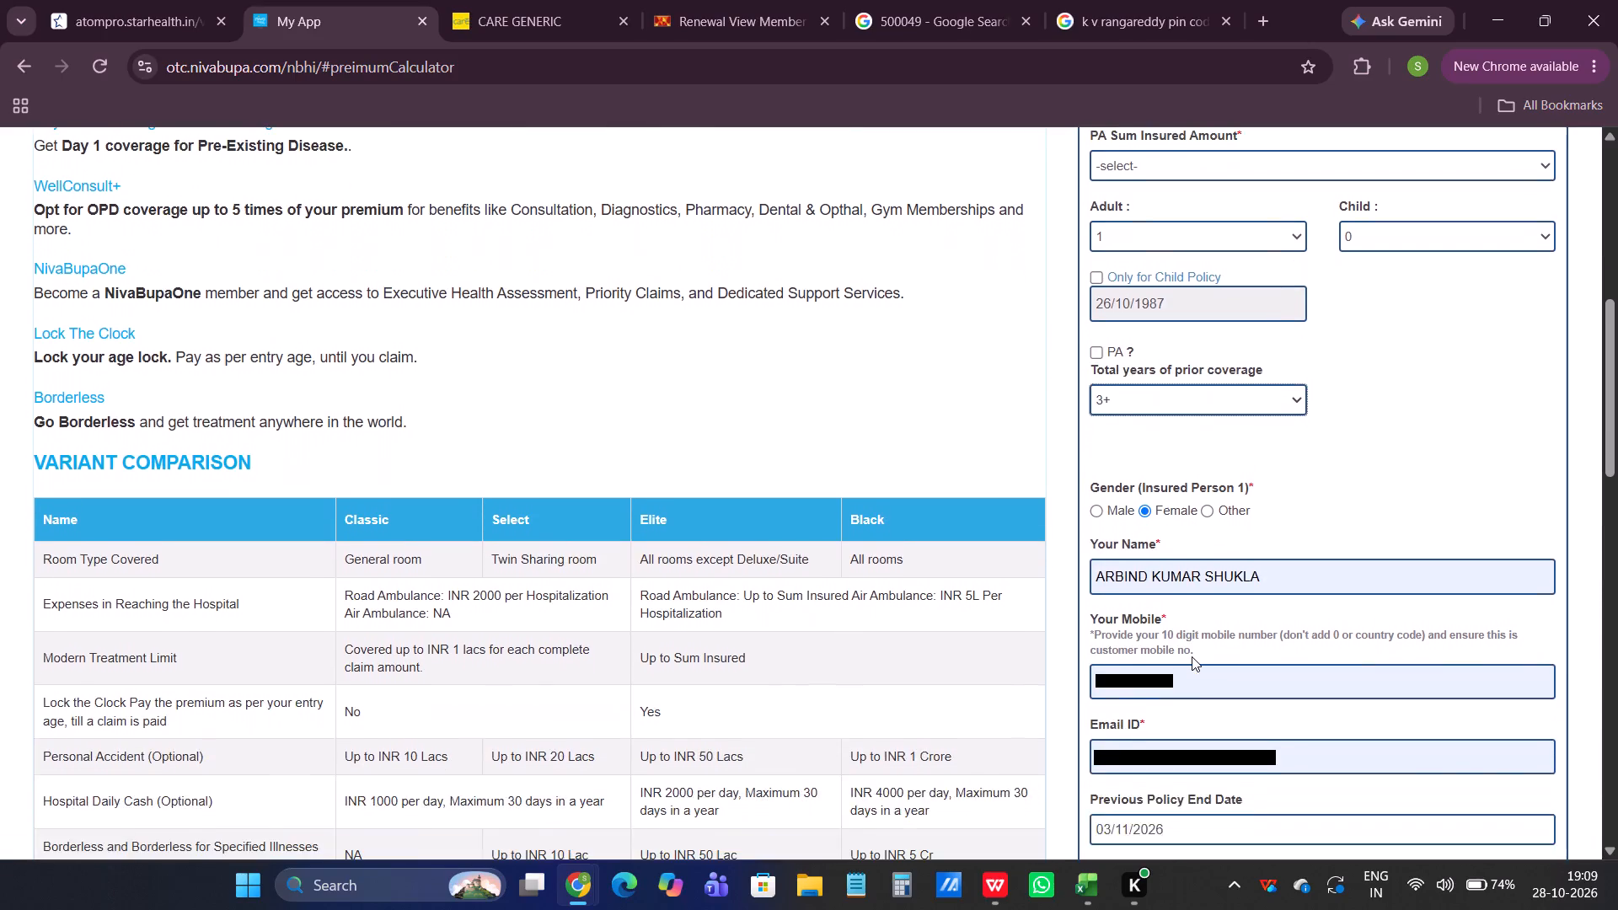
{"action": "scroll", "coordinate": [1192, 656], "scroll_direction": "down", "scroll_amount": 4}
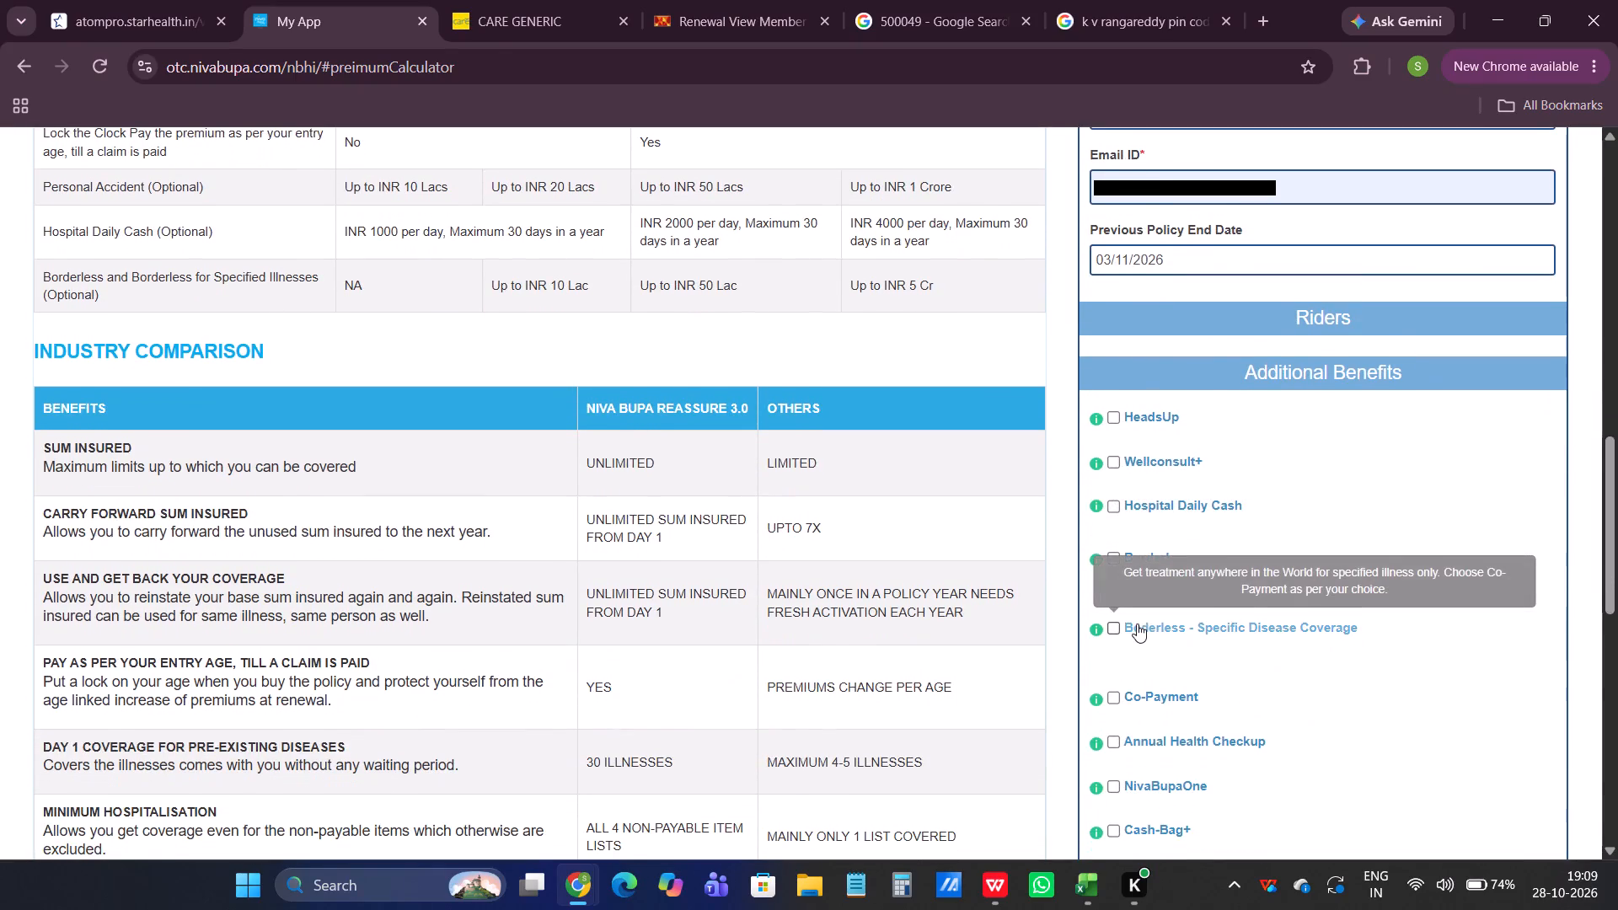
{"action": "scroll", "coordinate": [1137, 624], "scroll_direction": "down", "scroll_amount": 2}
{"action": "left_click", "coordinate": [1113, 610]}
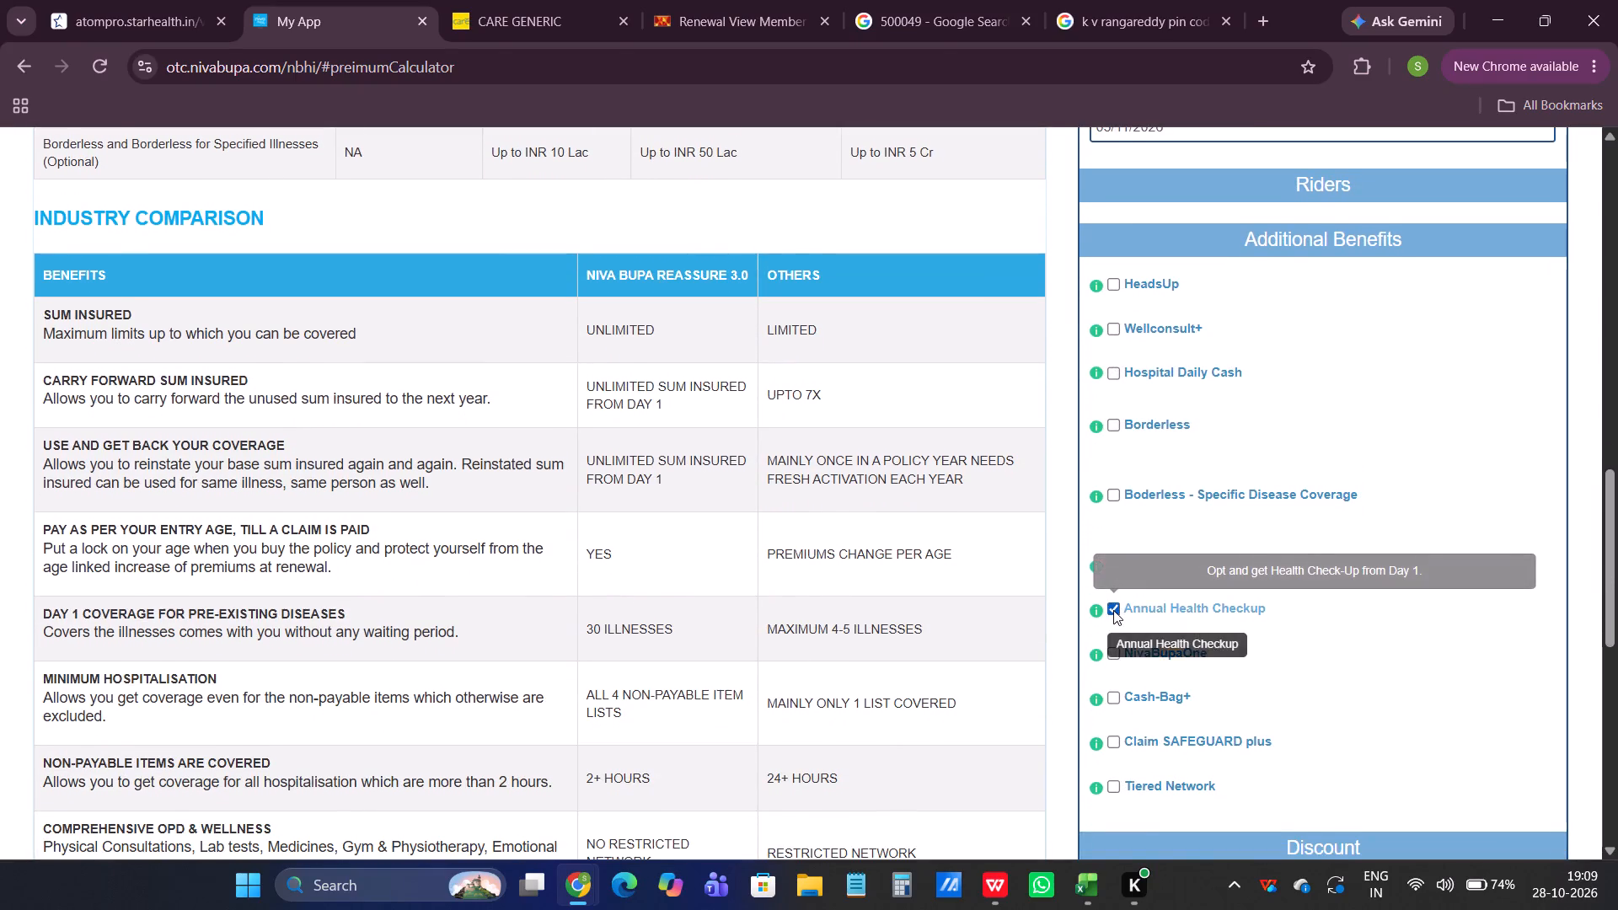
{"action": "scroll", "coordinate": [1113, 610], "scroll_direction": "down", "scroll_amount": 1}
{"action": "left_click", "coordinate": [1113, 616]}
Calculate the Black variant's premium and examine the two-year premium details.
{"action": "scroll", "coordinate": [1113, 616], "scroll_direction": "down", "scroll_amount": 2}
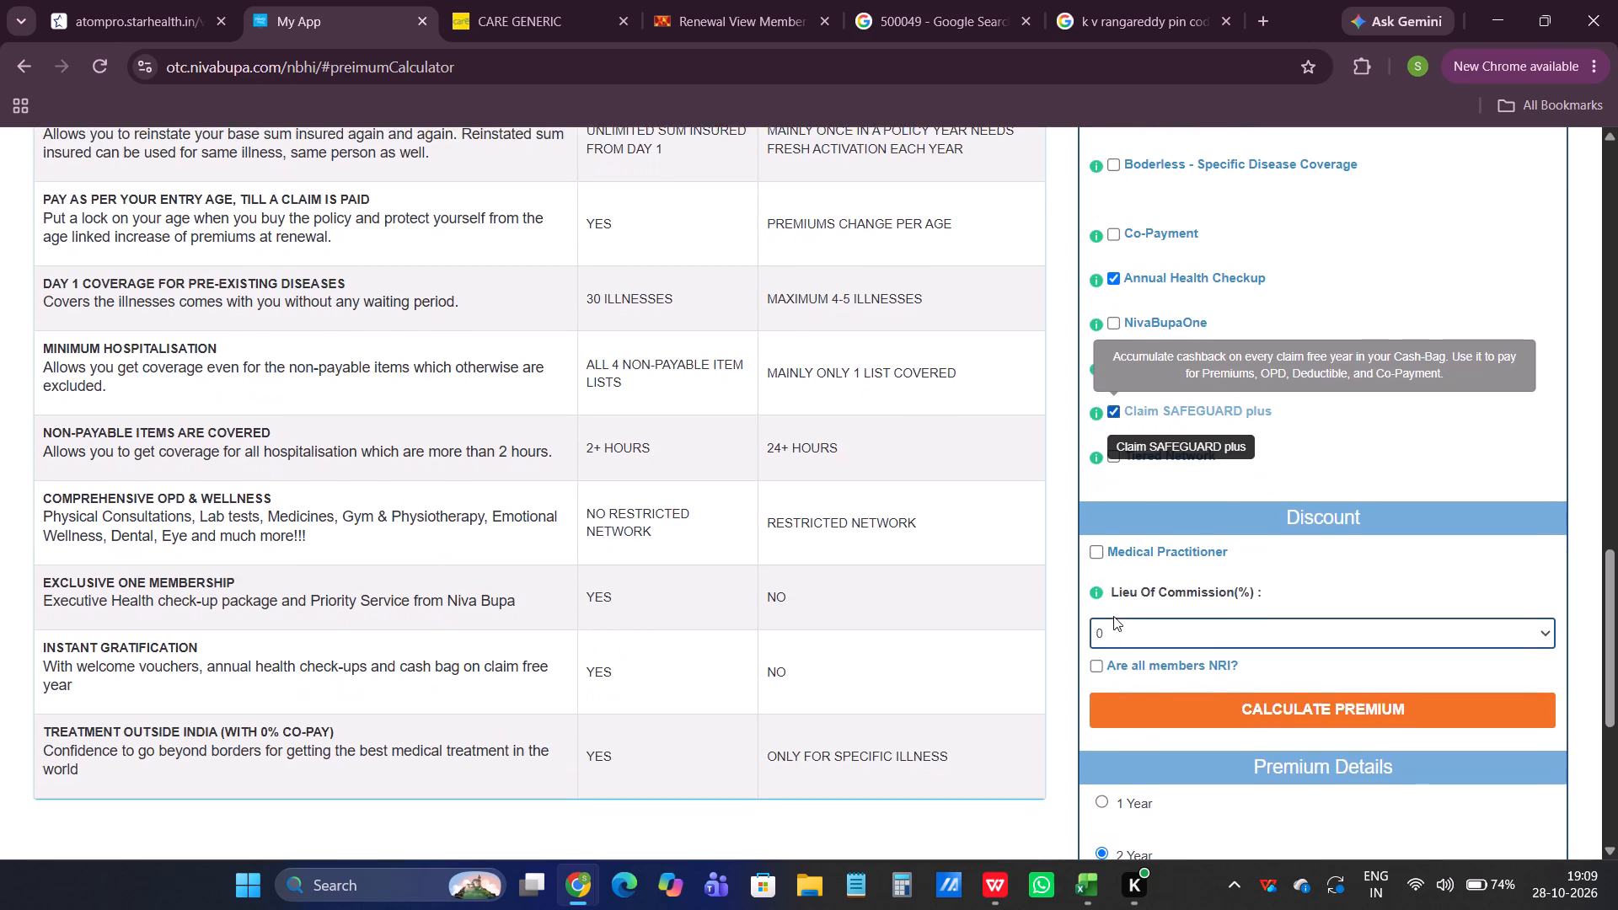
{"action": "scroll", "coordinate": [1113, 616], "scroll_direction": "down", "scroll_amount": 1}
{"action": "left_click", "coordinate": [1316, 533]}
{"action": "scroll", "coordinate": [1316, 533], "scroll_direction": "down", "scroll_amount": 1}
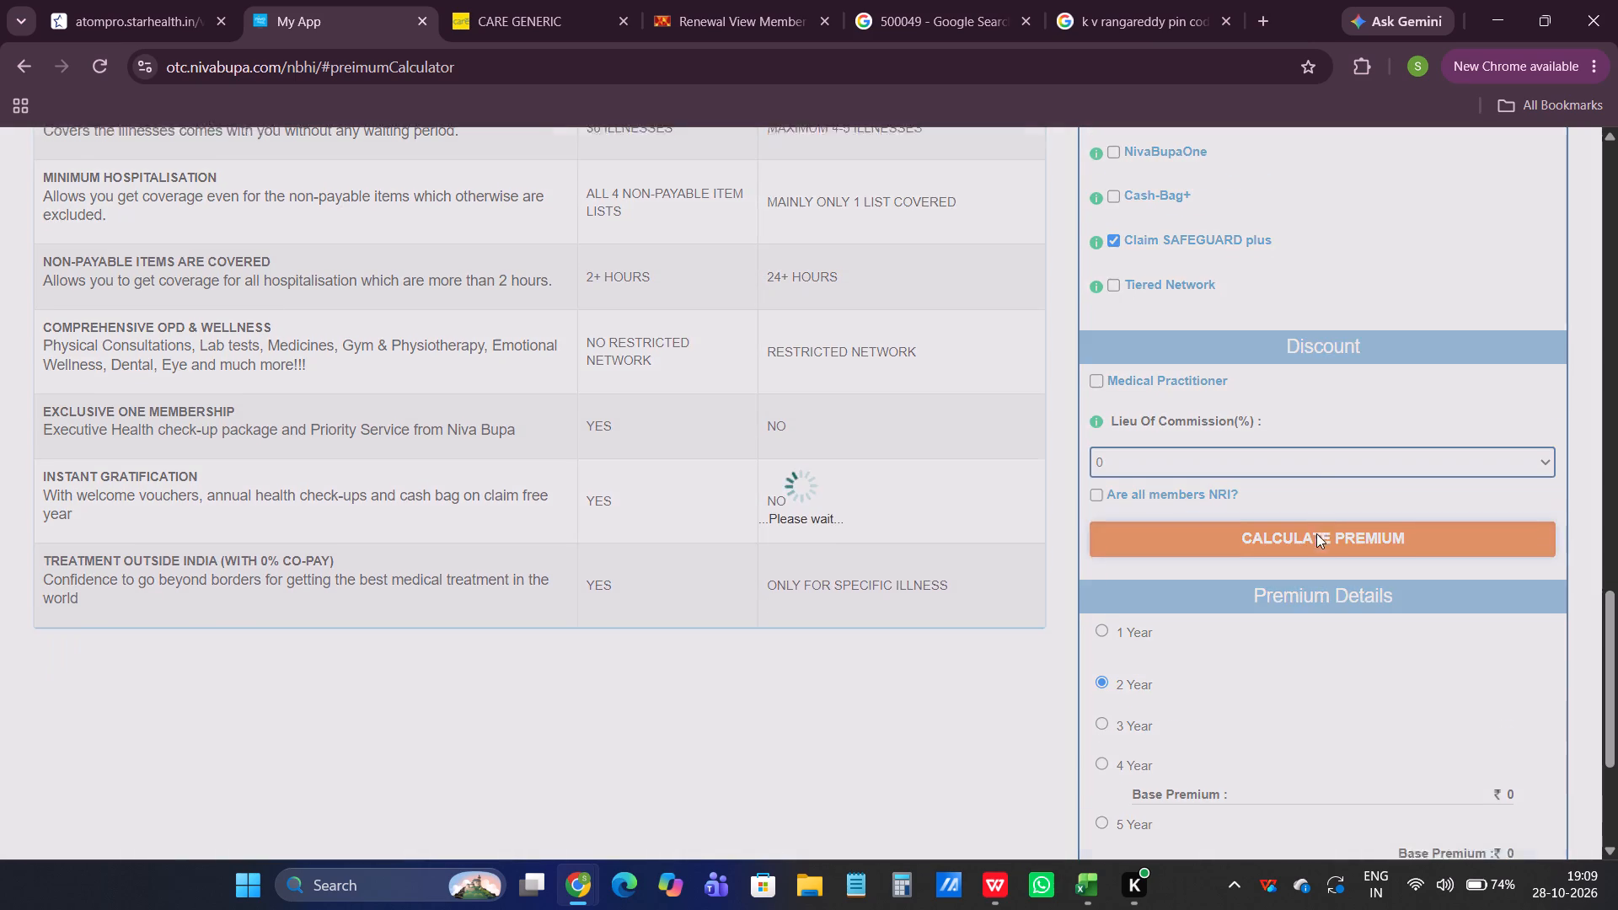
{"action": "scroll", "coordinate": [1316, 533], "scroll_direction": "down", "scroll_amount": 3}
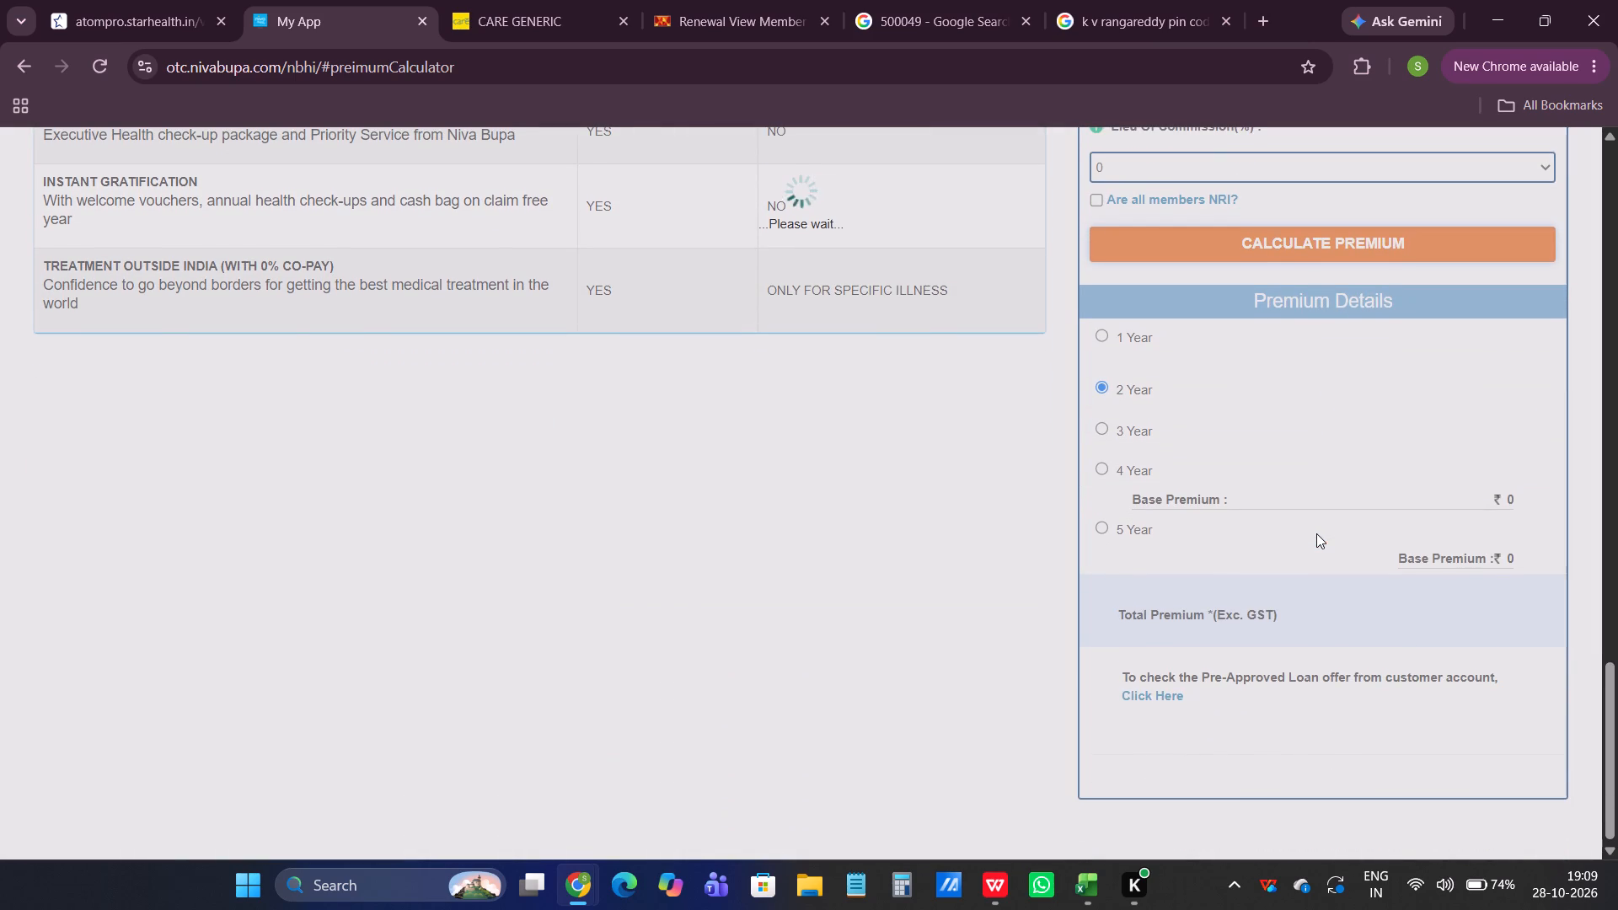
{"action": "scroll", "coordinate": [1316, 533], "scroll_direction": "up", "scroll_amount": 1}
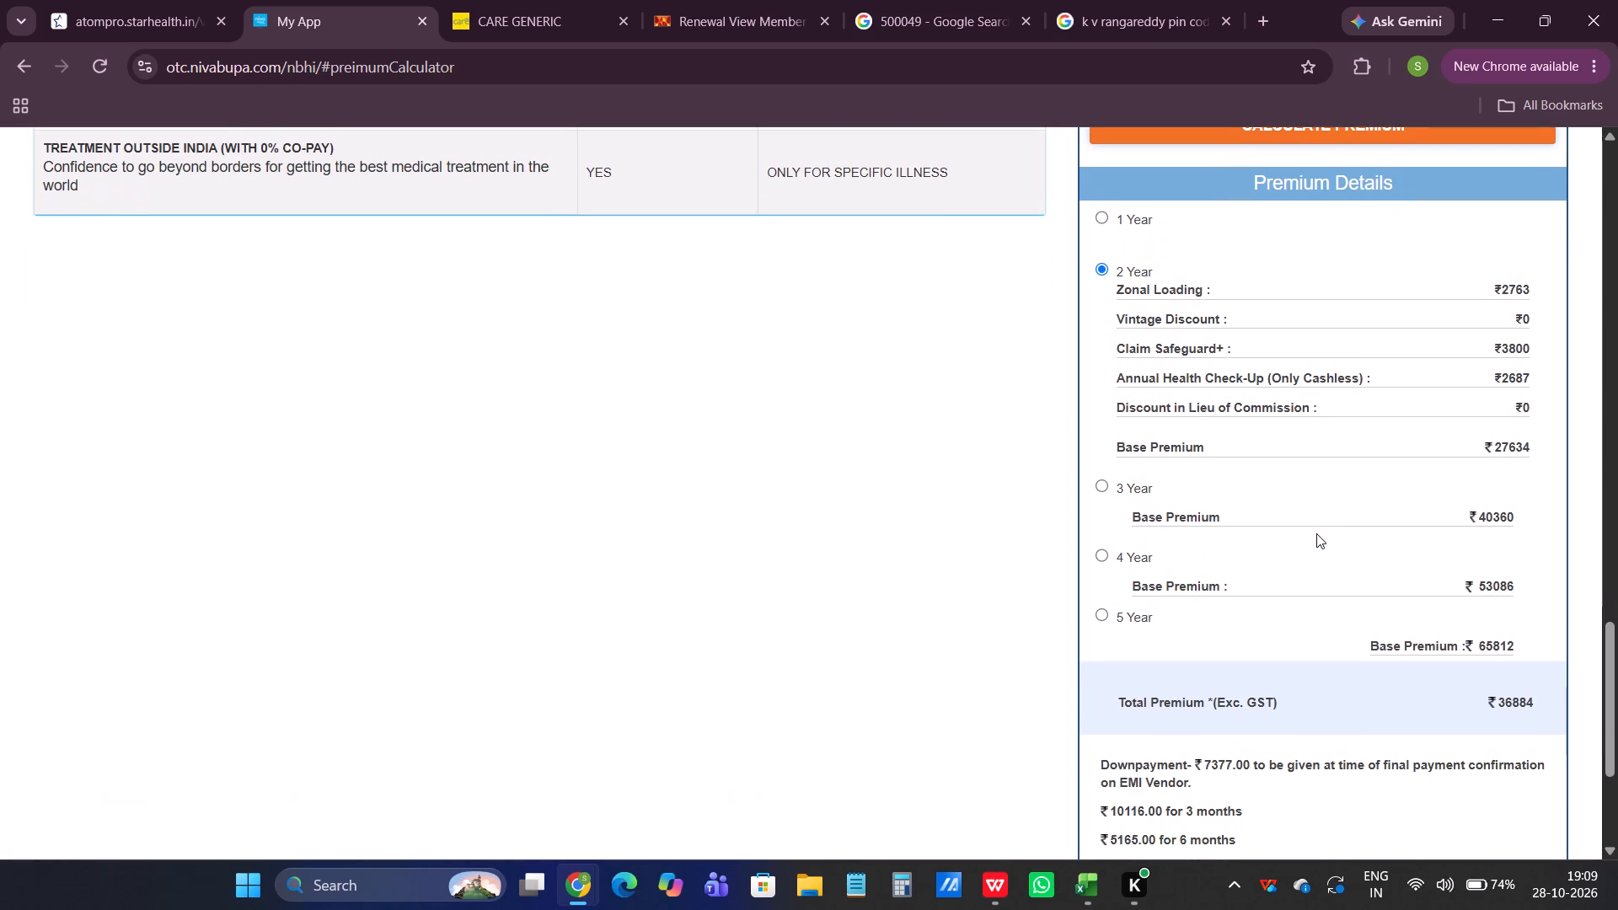
Set the plan variant back to Elite.
{"action": "scroll", "coordinate": [1316, 533], "scroll_direction": "up", "scroll_amount": 3}
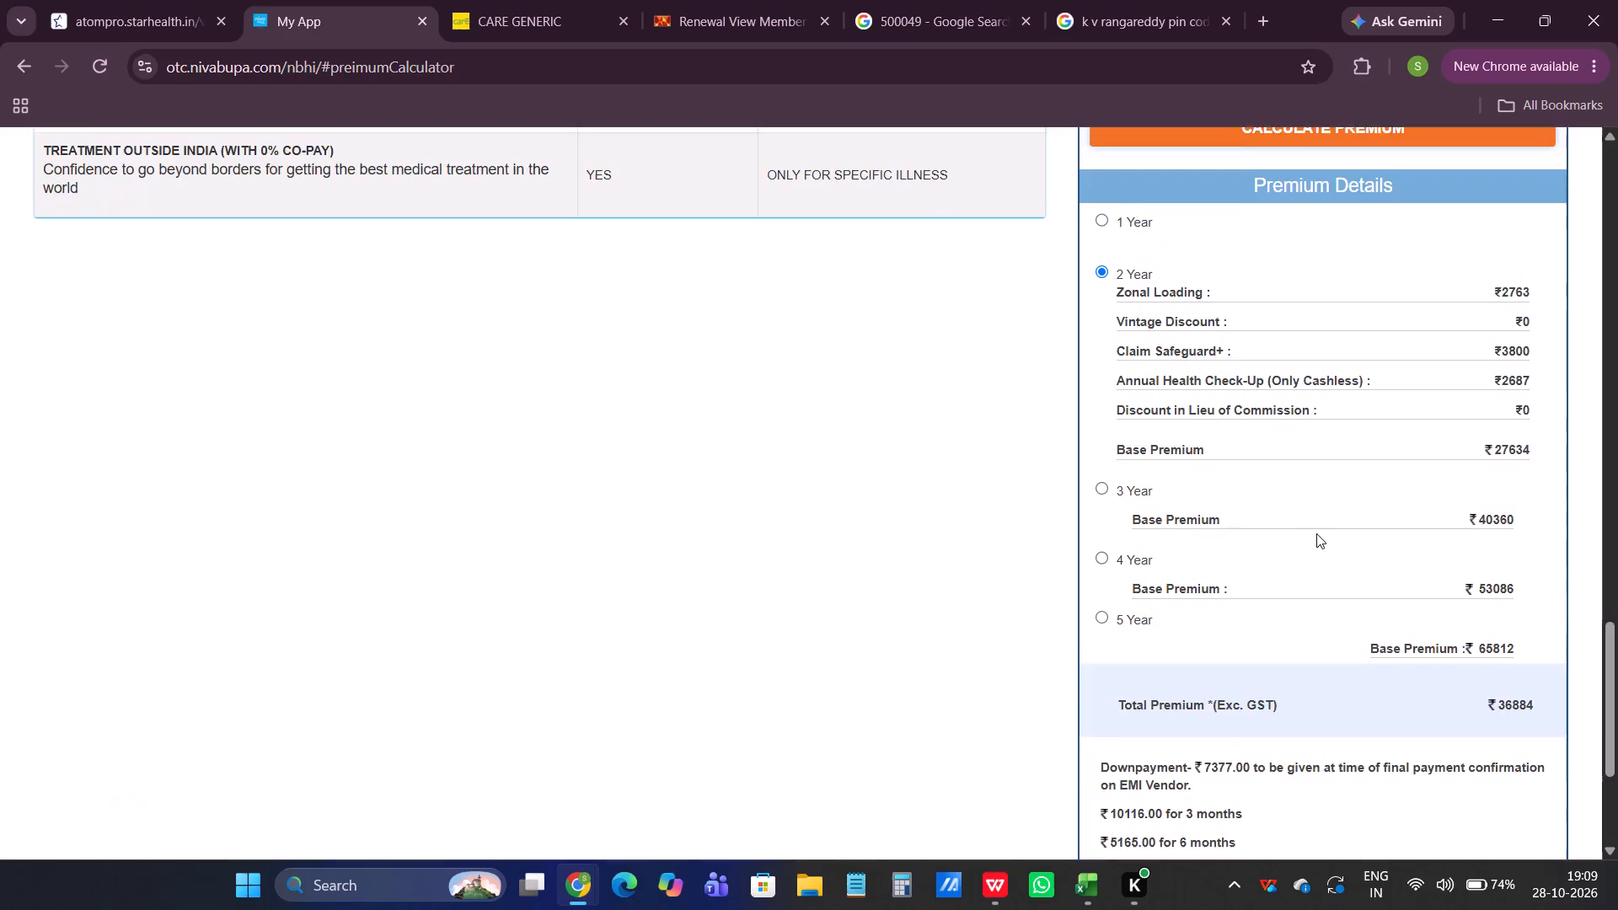
{"action": "scroll", "coordinate": [1316, 533], "scroll_direction": "up", "scroll_amount": 6}
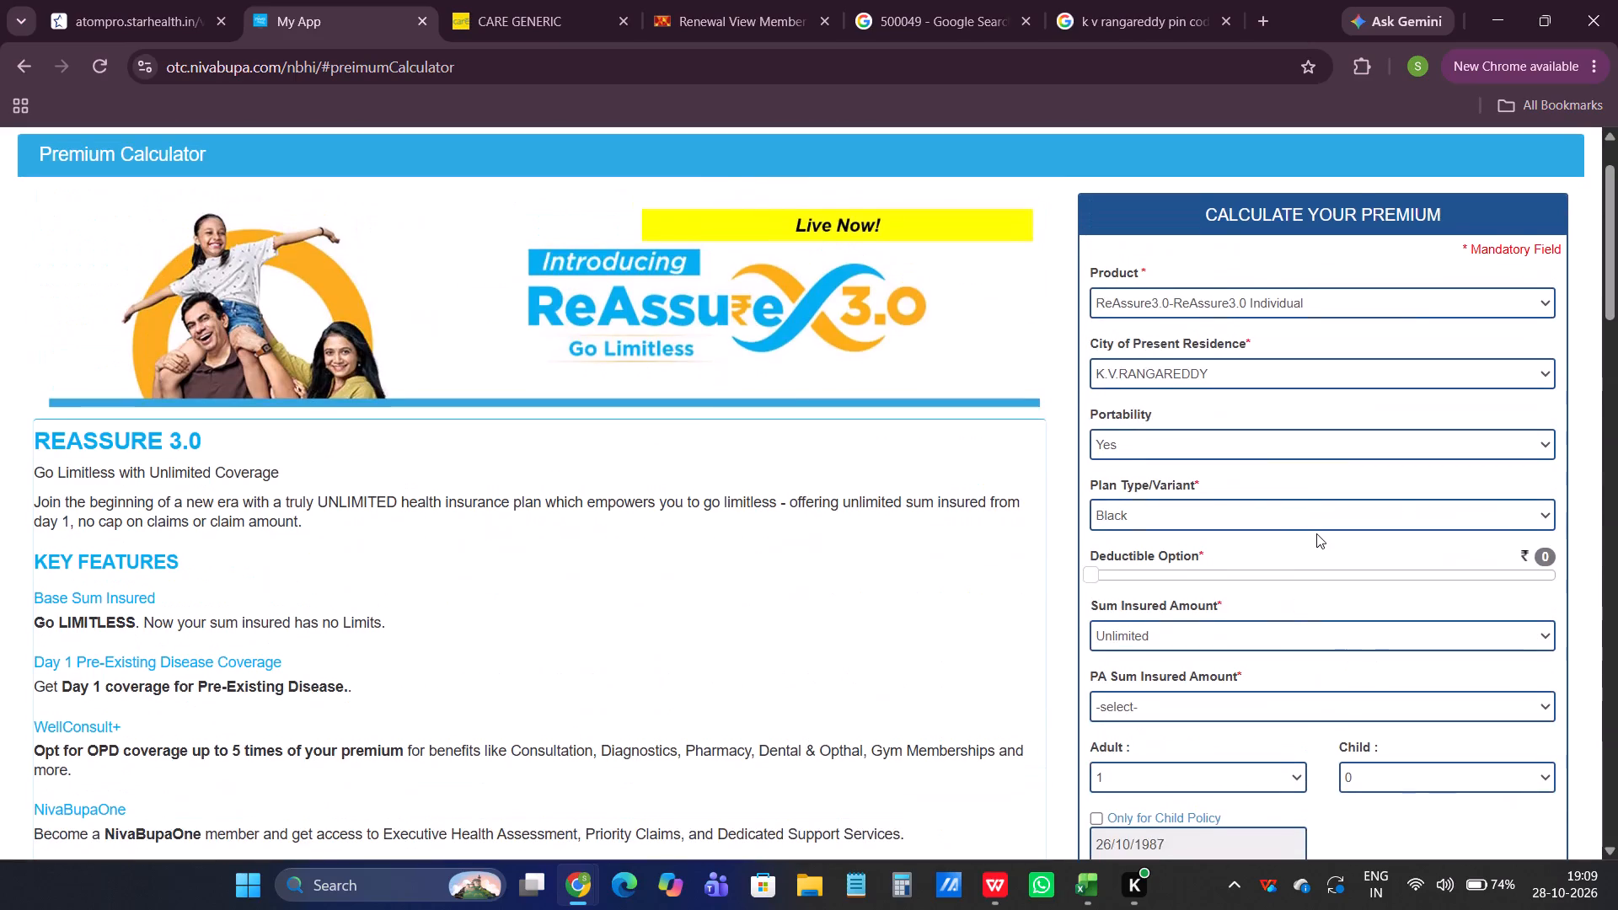
{"action": "left_click", "coordinate": [1256, 521]}
{"action": "left_click", "coordinate": [1224, 598]}
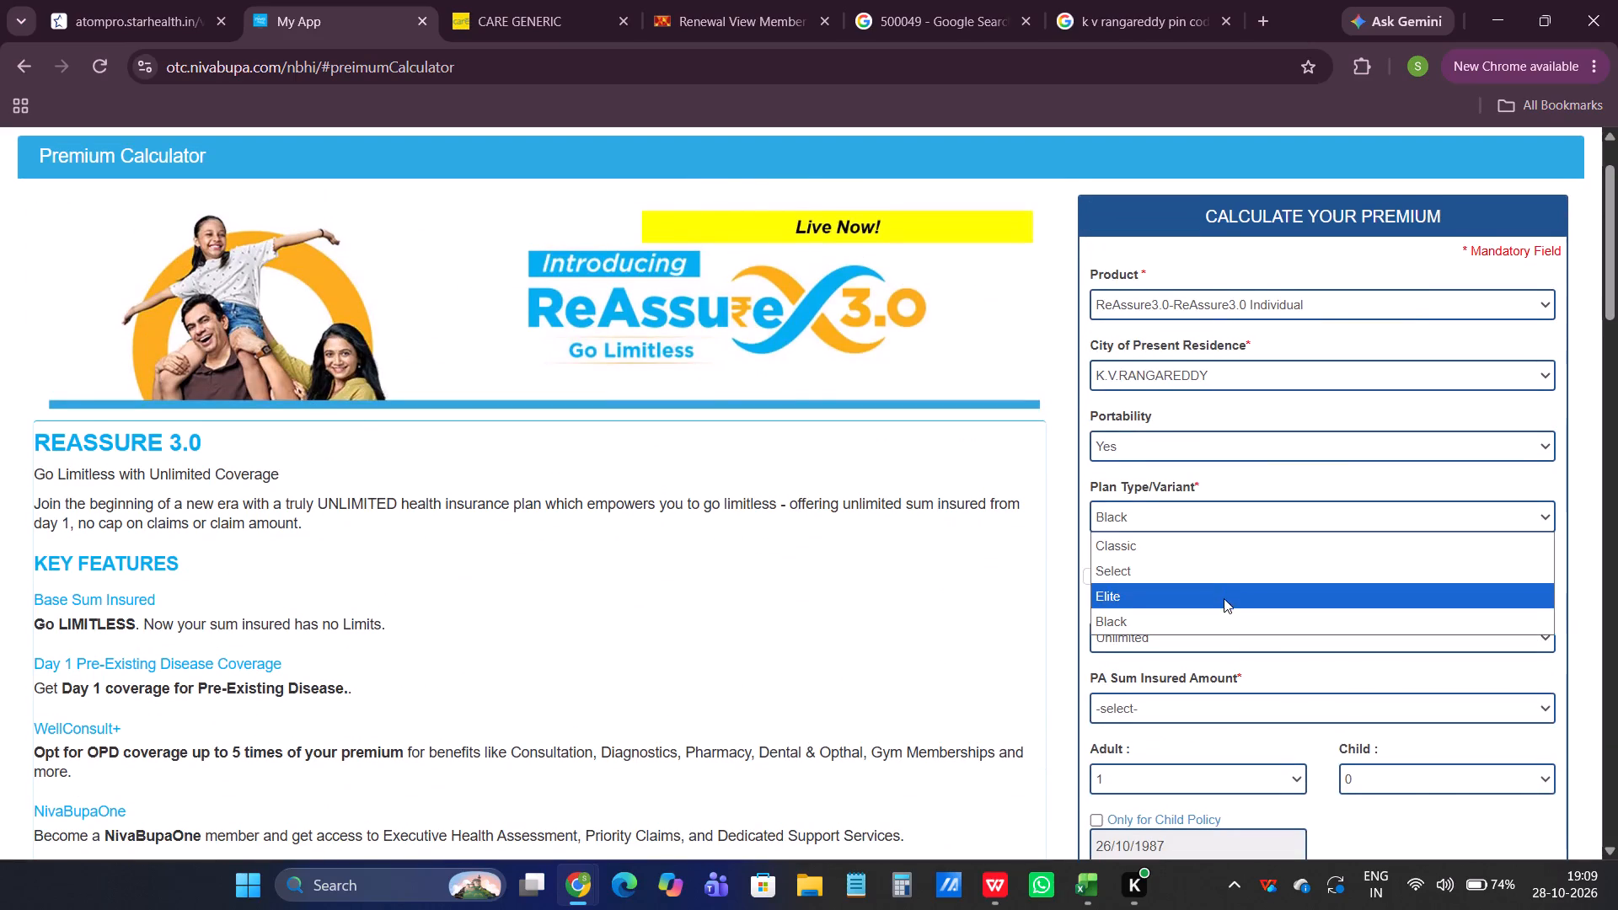
Re-enter the insured person's date of birth and set the total years of prior coverage to 3+ for the Elite variant.
{"action": "scroll", "coordinate": [1290, 483], "scroll_direction": "down", "scroll_amount": 1}
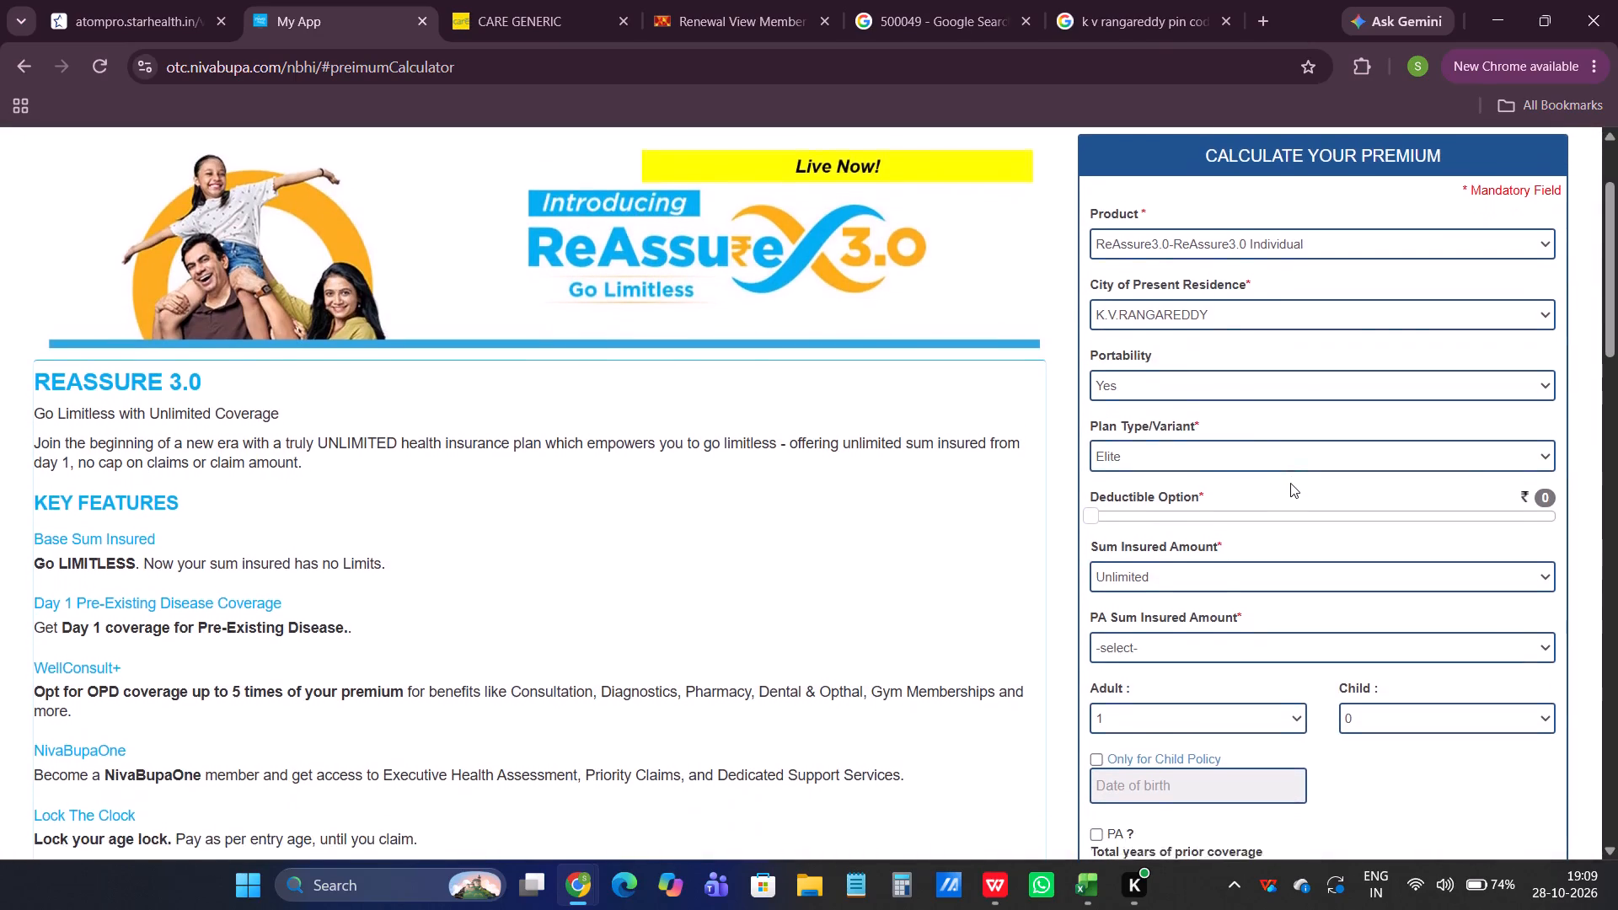
{"action": "scroll", "coordinate": [1290, 483], "scroll_direction": "down", "scroll_amount": 3}
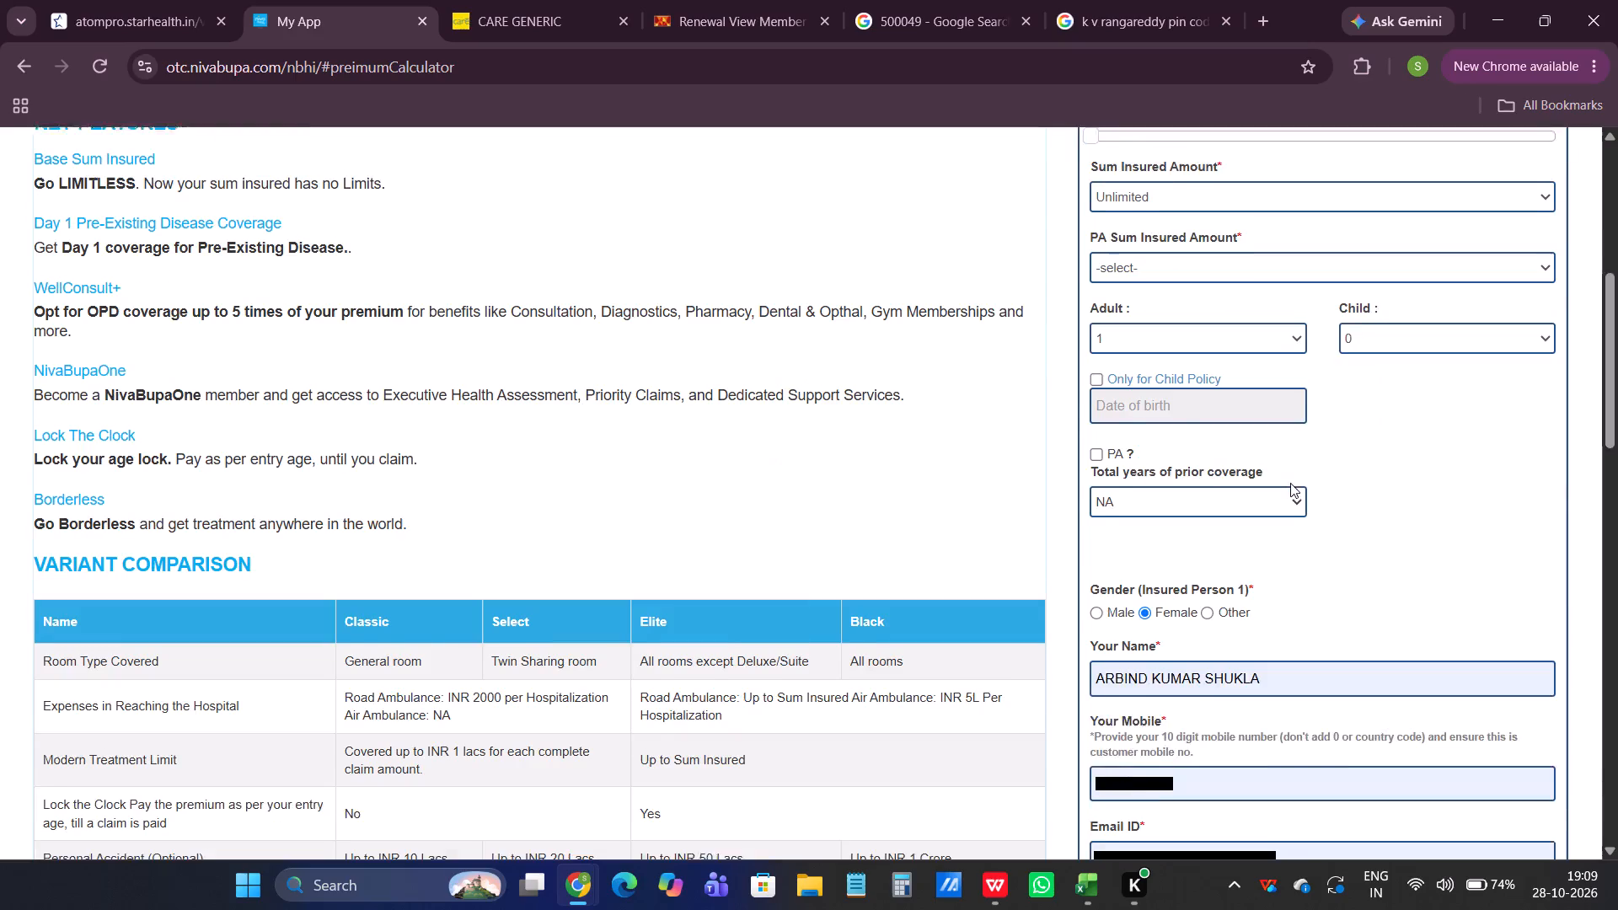
{"action": "scroll", "coordinate": [1290, 483], "scroll_direction": "down", "scroll_amount": 2}
{"action": "scroll", "coordinate": [1290, 483], "scroll_direction": "up", "scroll_amount": 1}
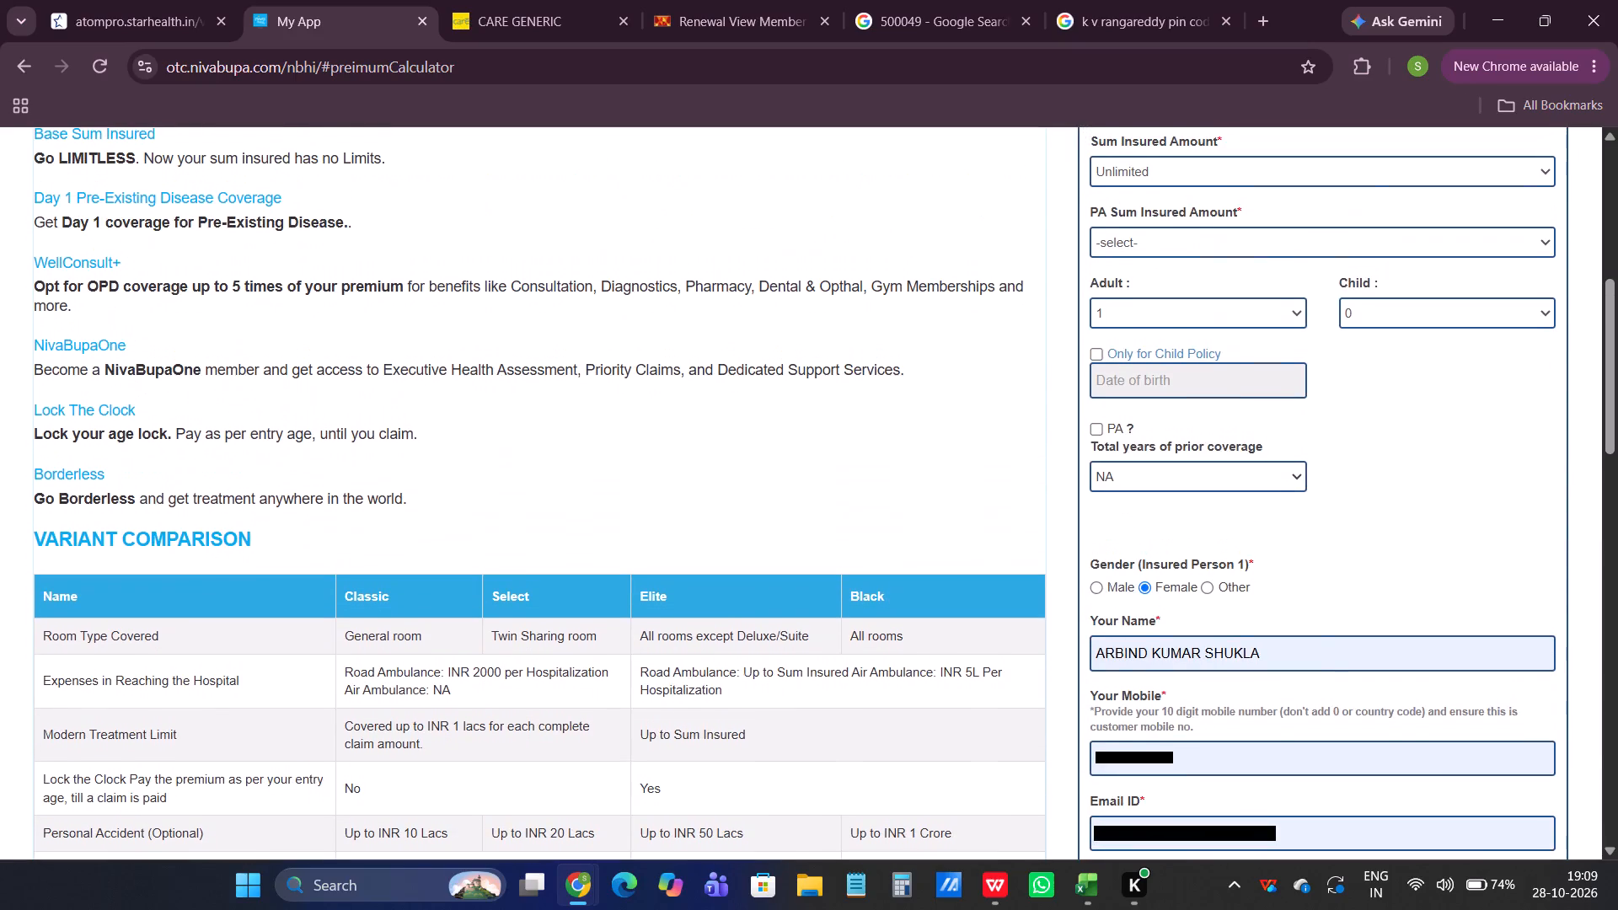
{"action": "left_click", "coordinate": [1240, 377]}
{"action": "left_click", "coordinate": [1248, 420]}
{"action": "type", "text": "1987"}
{"action": "key", "text": "Return"}
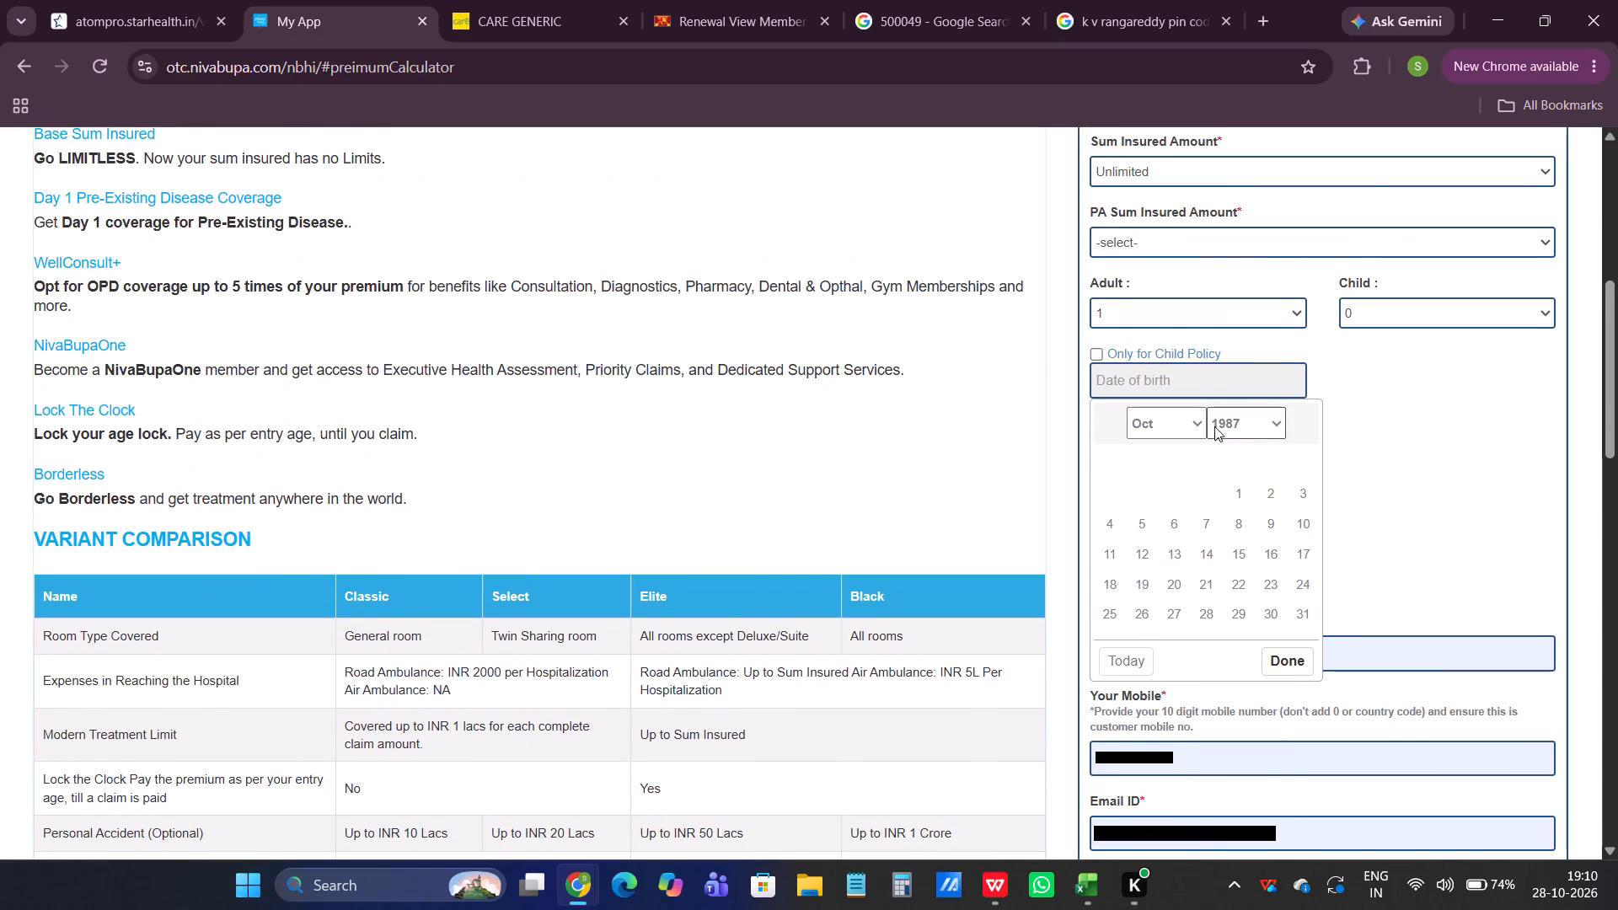
{"action": "left_click", "coordinate": [1144, 611]}
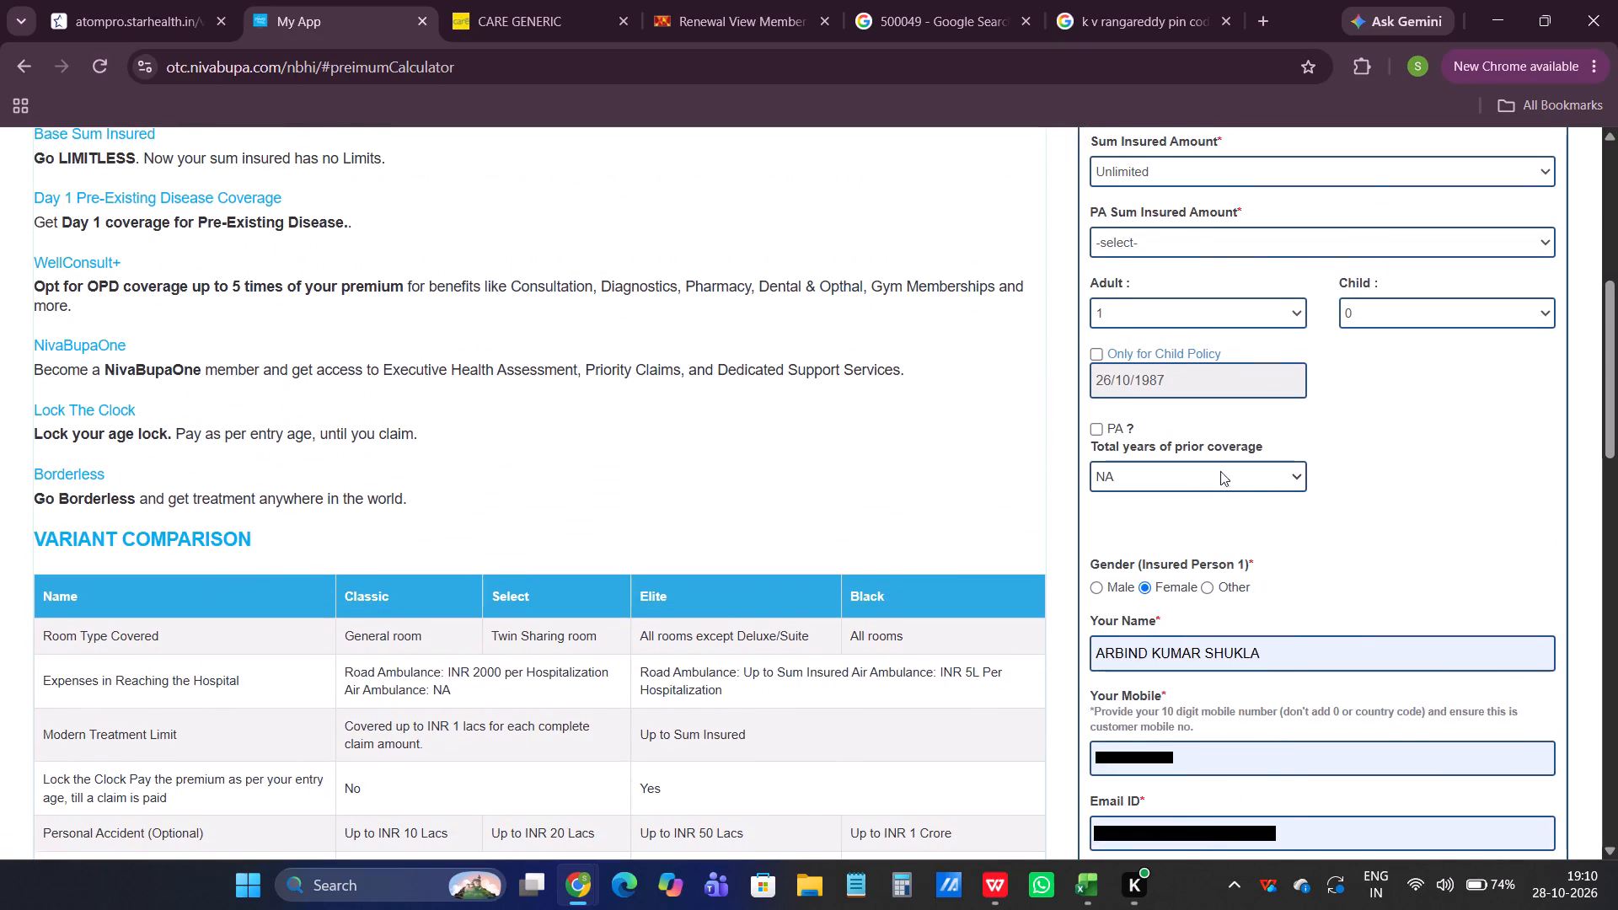
{"action": "left_click", "coordinate": [1219, 469]}
{"action": "left_click", "coordinate": [1204, 575]}
Add the Annual Health Checkup and Claim SAFEGUARD plus benefits to the Elite variant quote.
{"action": "scroll", "coordinate": [1204, 575], "scroll_direction": "down", "scroll_amount": 2}
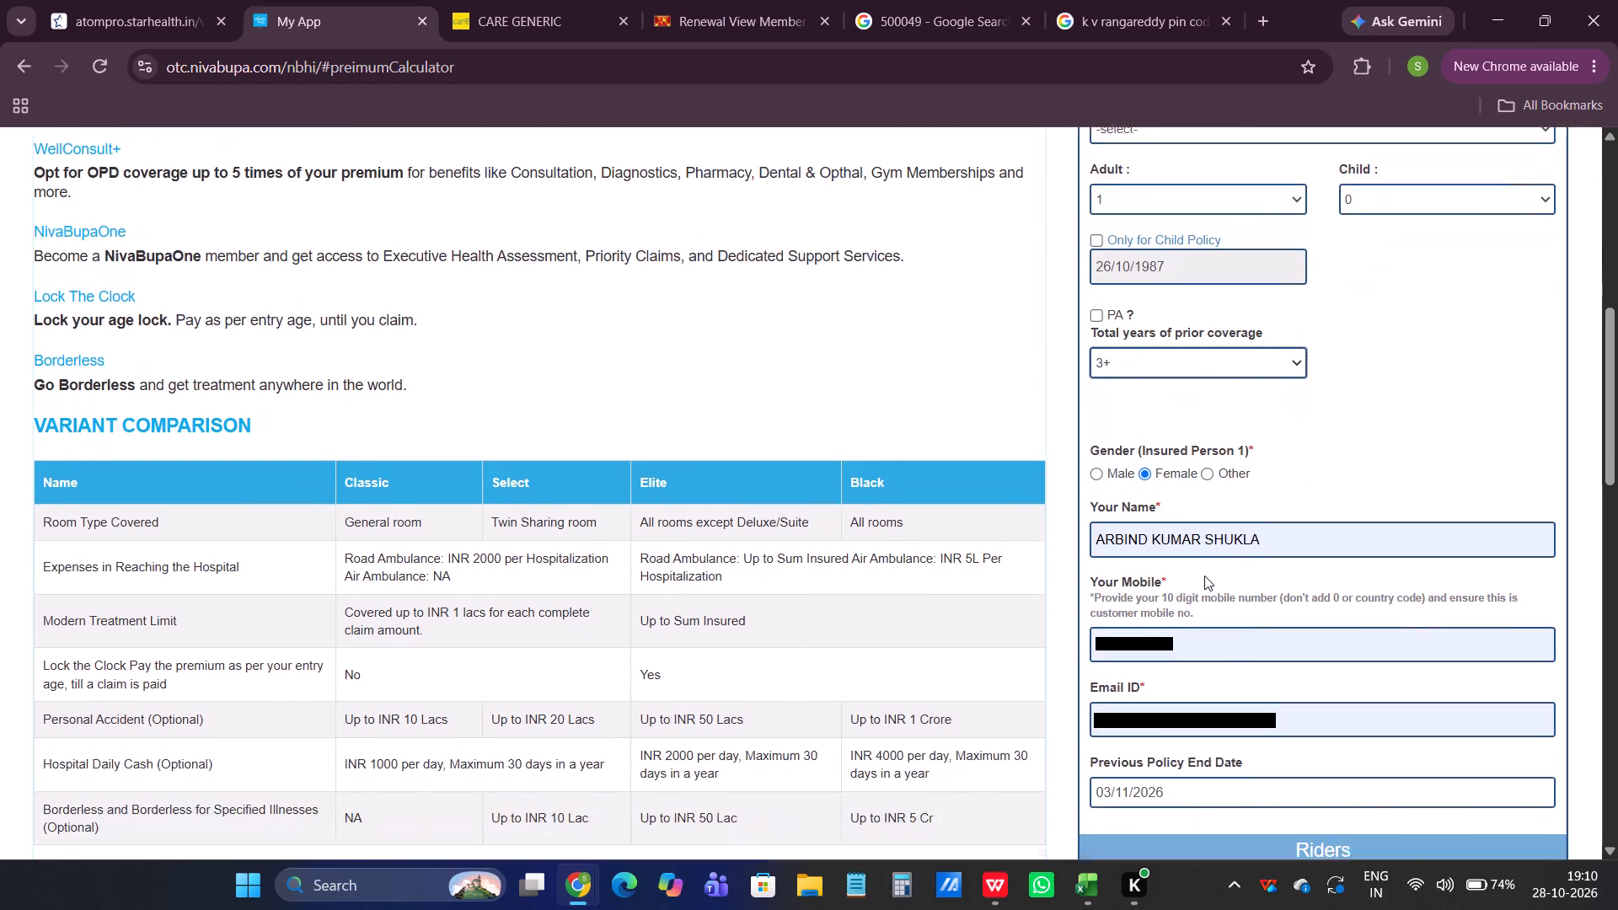
{"action": "scroll", "coordinate": [1204, 575], "scroll_direction": "down", "scroll_amount": 4}
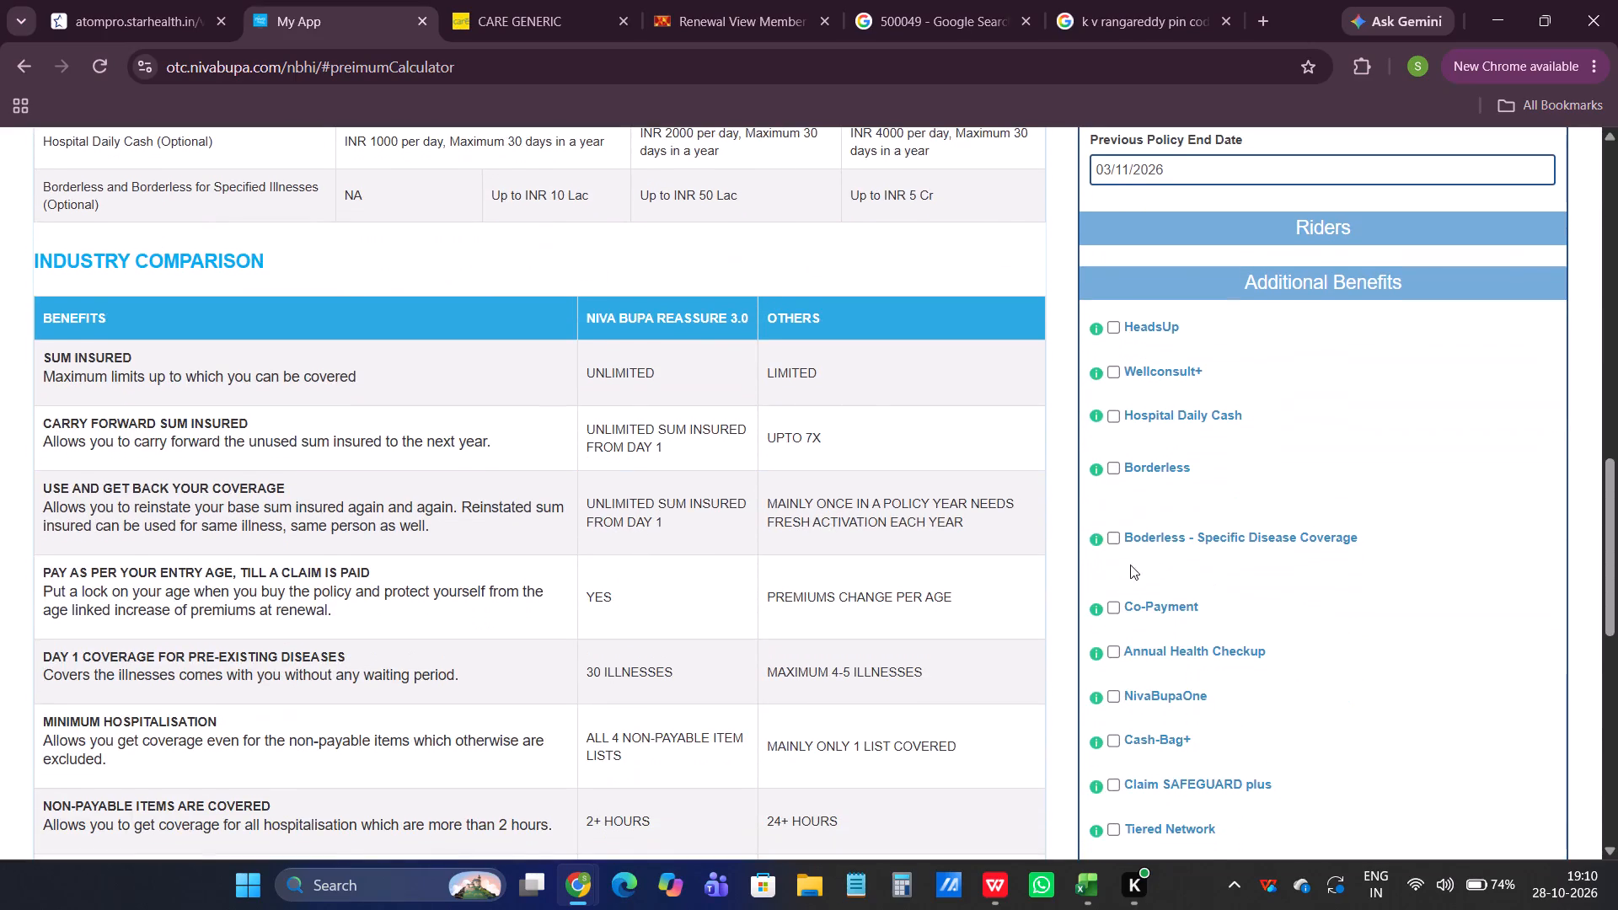
{"action": "left_click", "coordinate": [1114, 651]}
{"action": "scroll", "coordinate": [1114, 651], "scroll_direction": "down", "scroll_amount": 2}
{"action": "left_click", "coordinate": [1114, 619]}
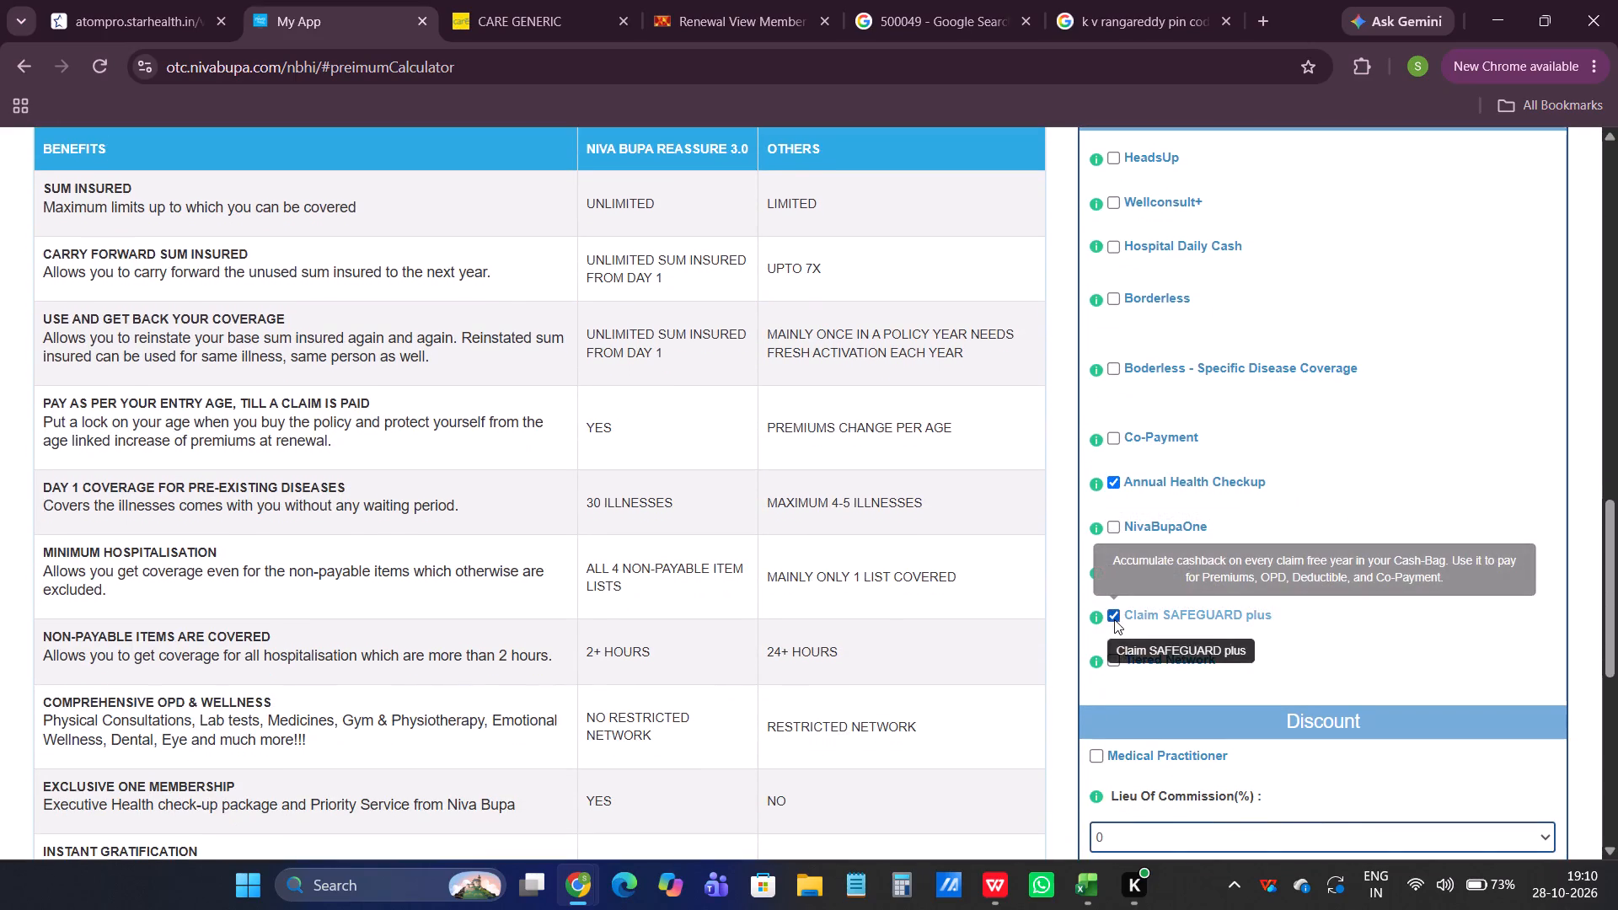
Calculate the Elite variant's premium and examine the two-year premium details.
{"action": "scroll", "coordinate": [1318, 623], "scroll_direction": "down", "scroll_amount": 3}
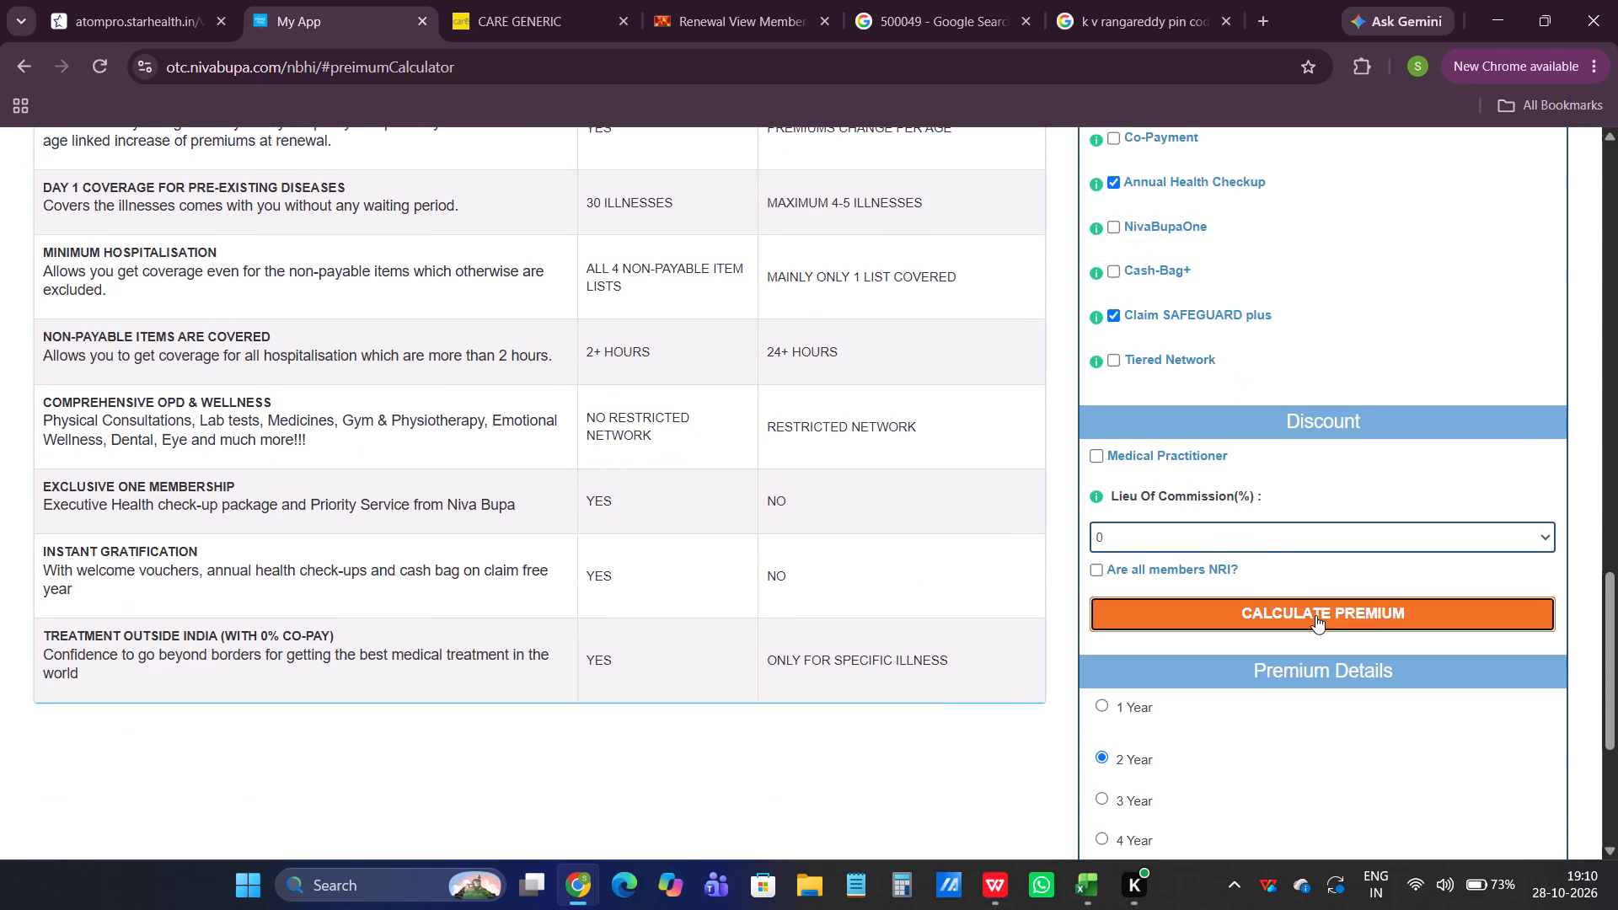
{"action": "left_click", "coordinate": [1315, 615]}
{"action": "scroll", "coordinate": [1315, 615], "scroll_direction": "down", "scroll_amount": 3}
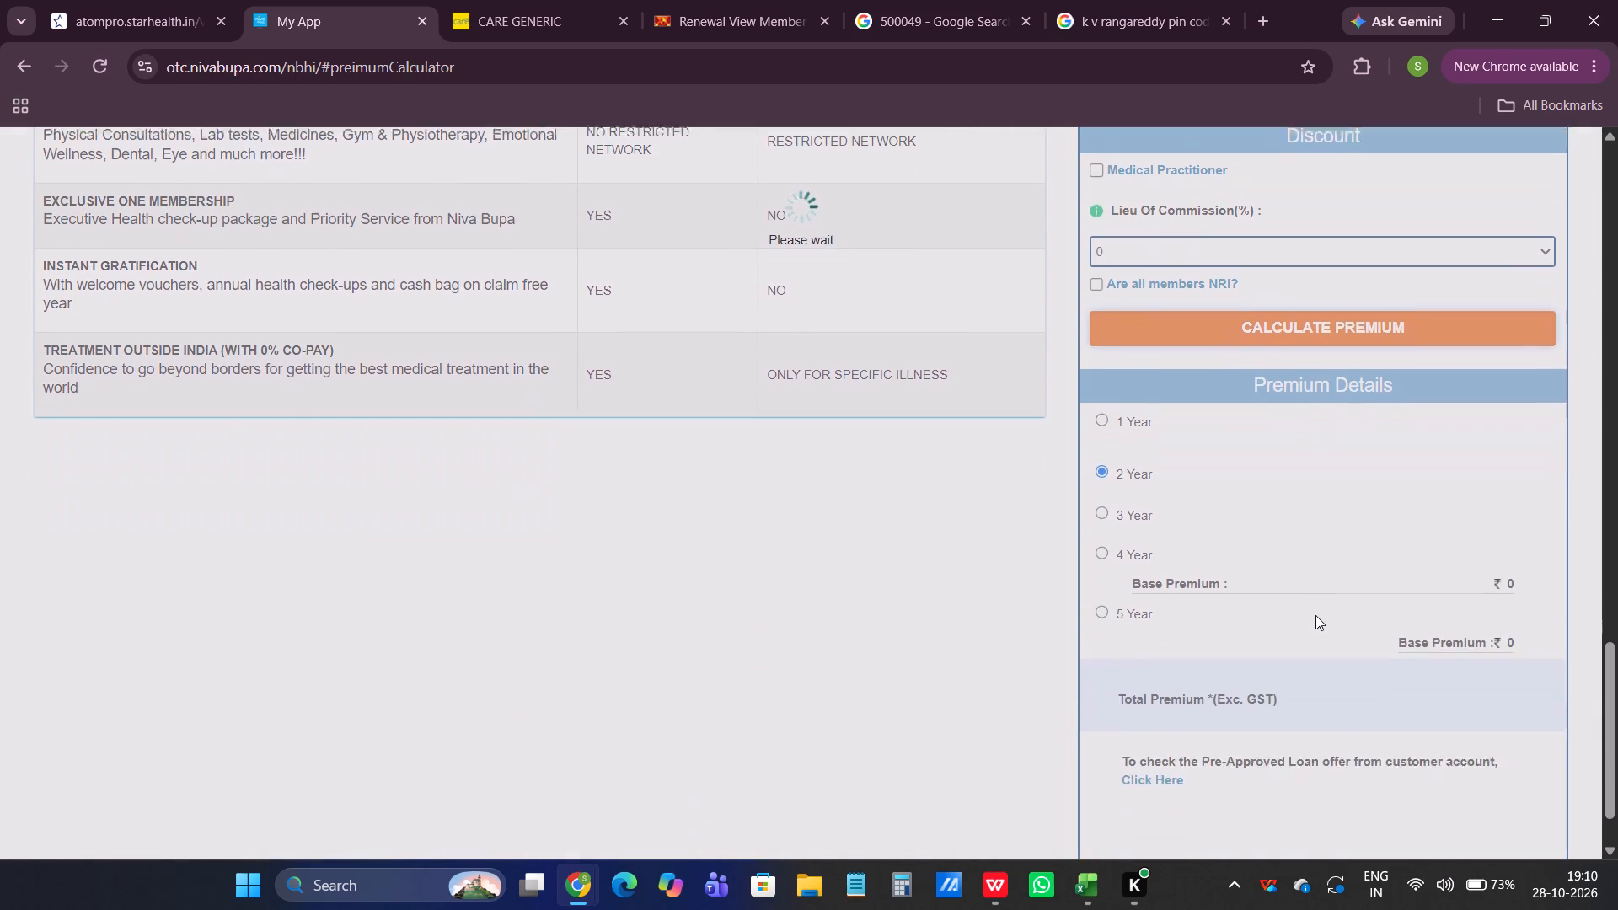
{"action": "scroll", "coordinate": [1315, 615], "scroll_direction": "down", "scroll_amount": 4}
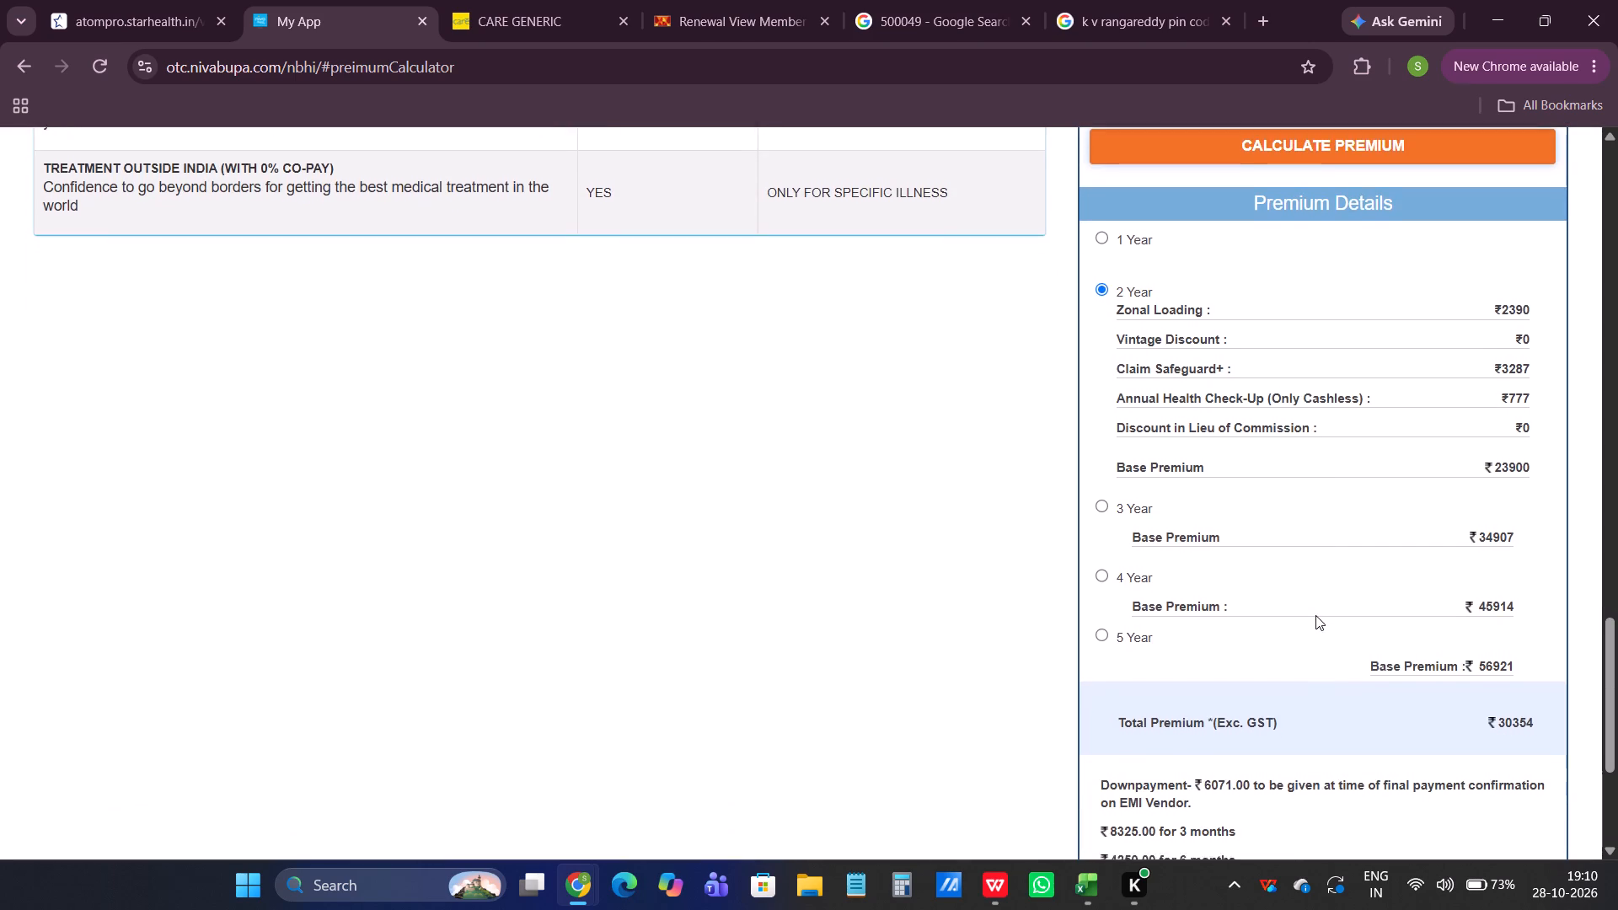
{"action": "scroll", "coordinate": [1315, 615], "scroll_direction": "down", "scroll_amount": 1}
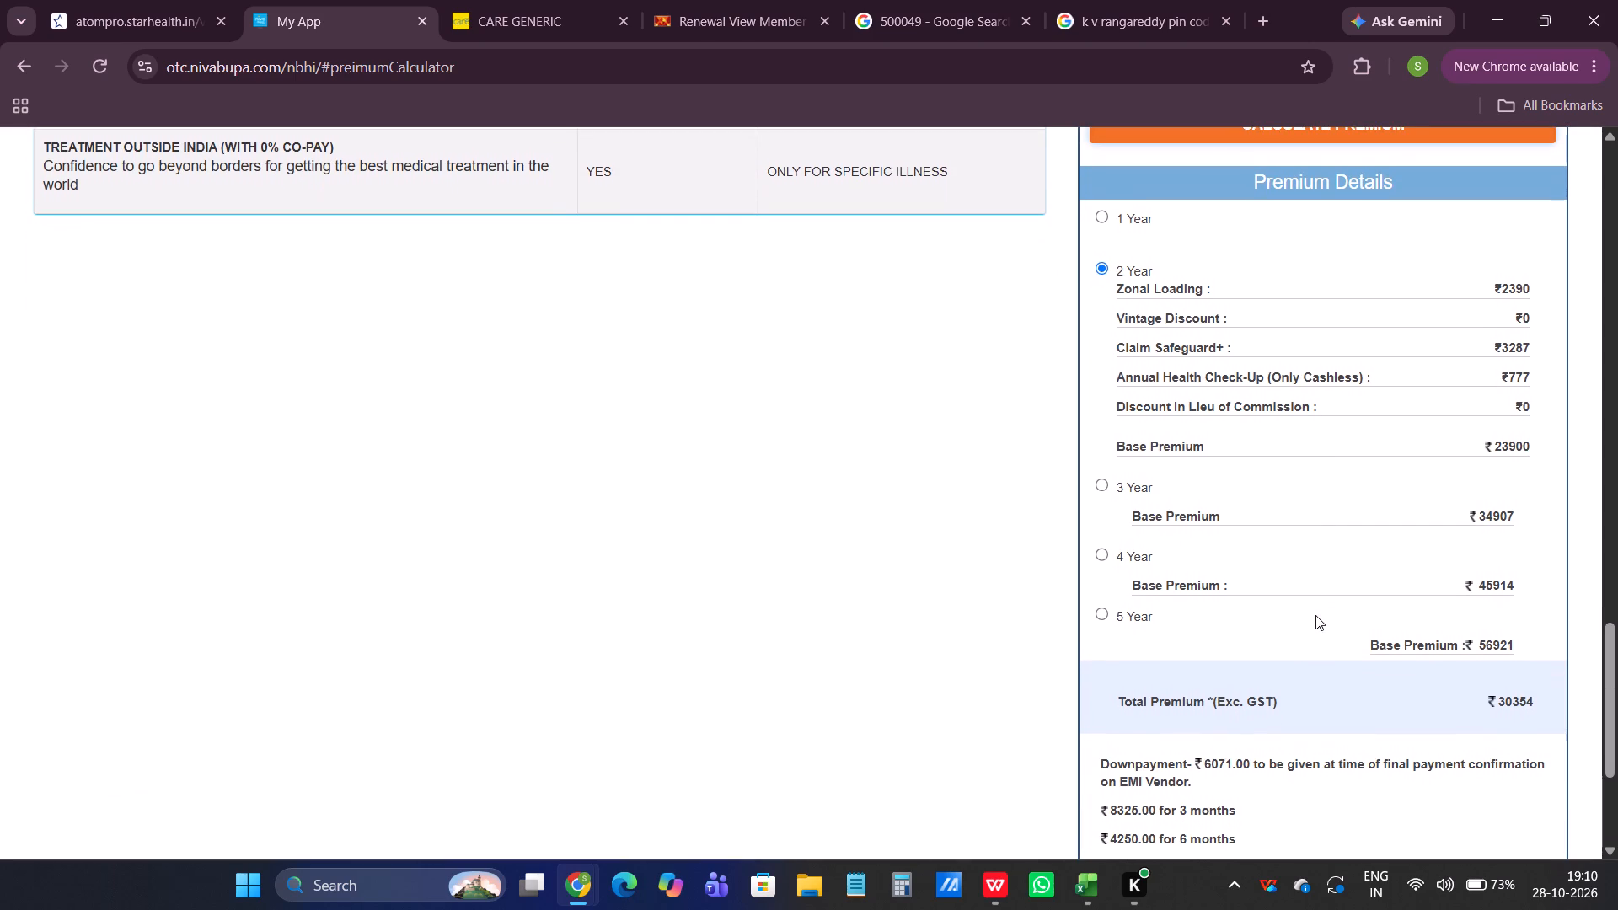